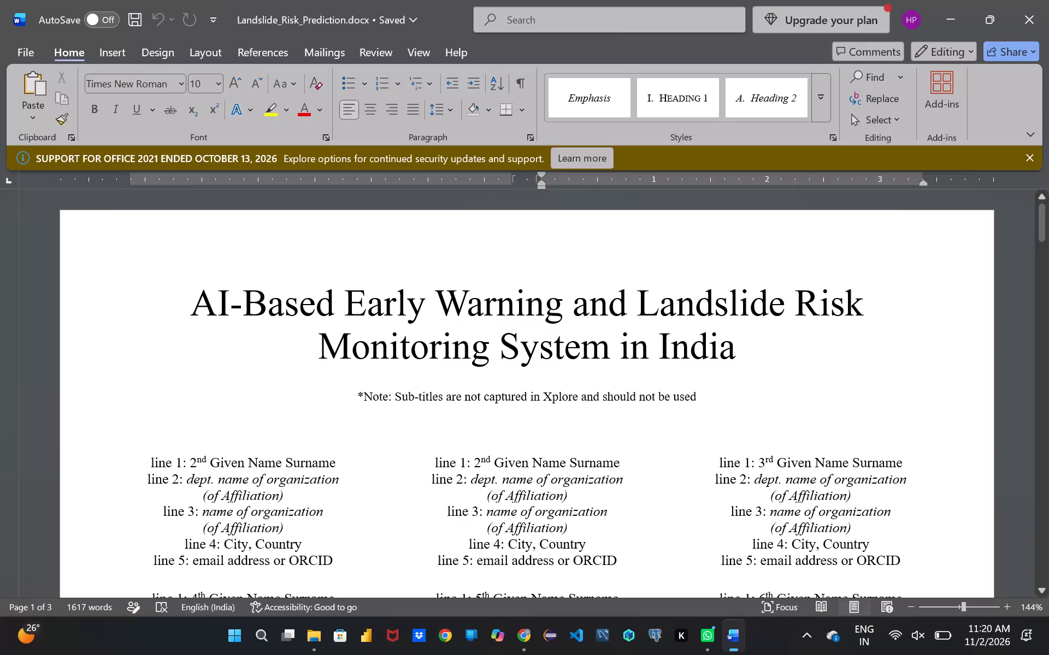
Switch to Google Chrome and search the web for "research paper" in a new tab.
click(527, 636)
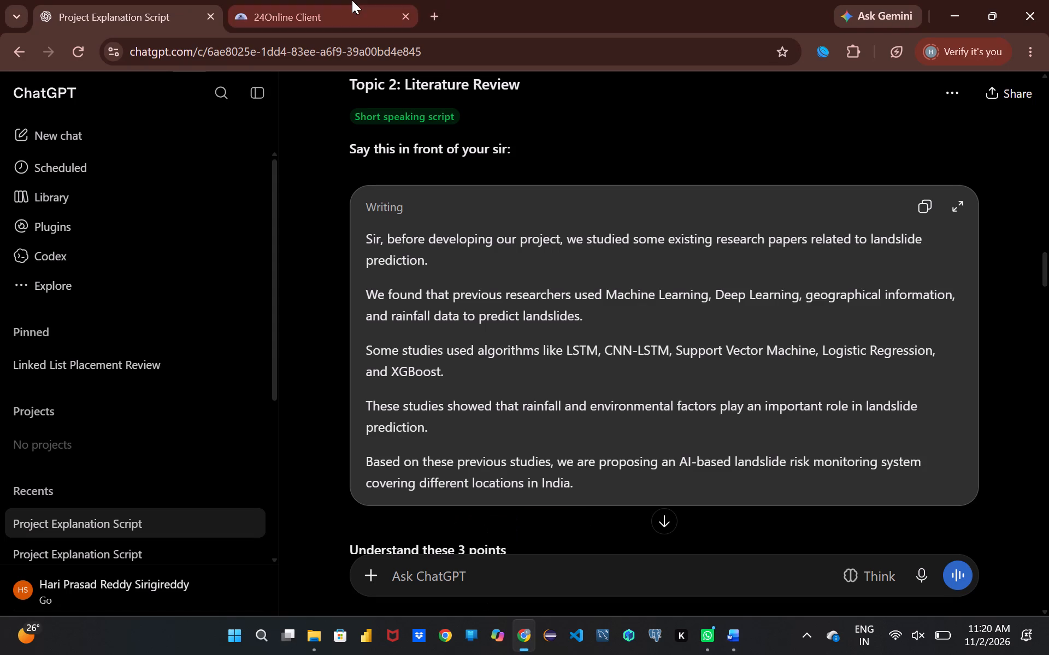
click(438, 2)
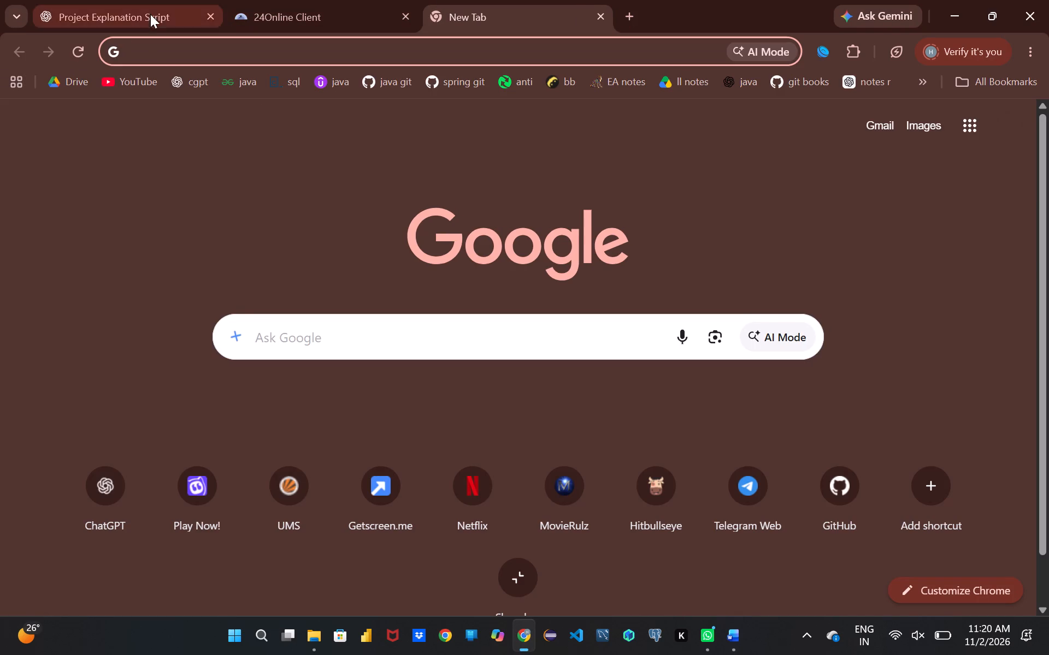
text(resea)
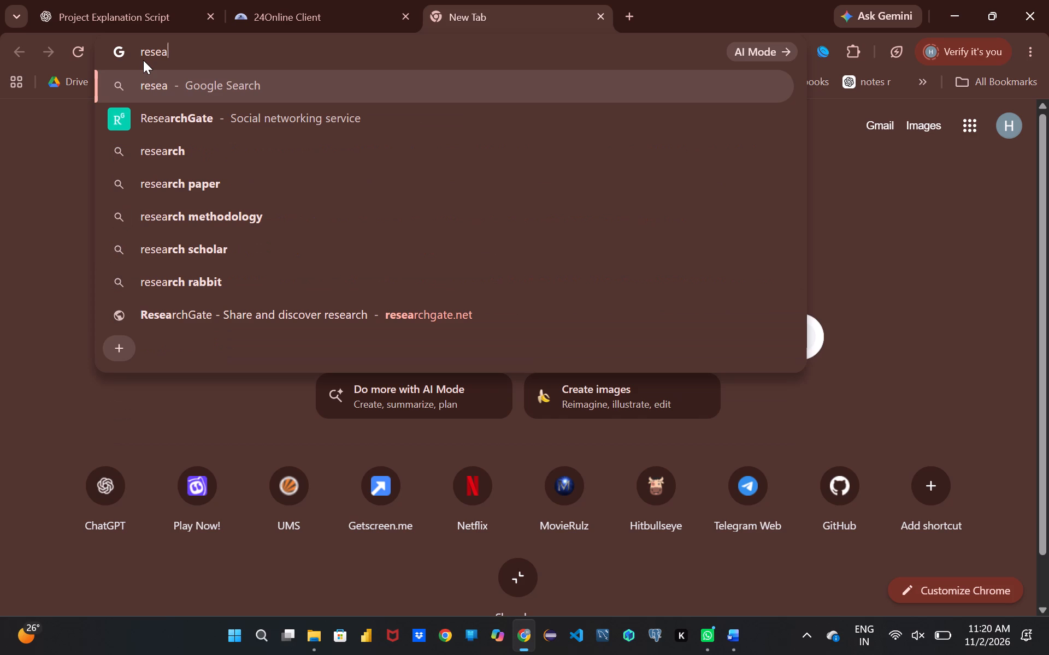
text(rc)
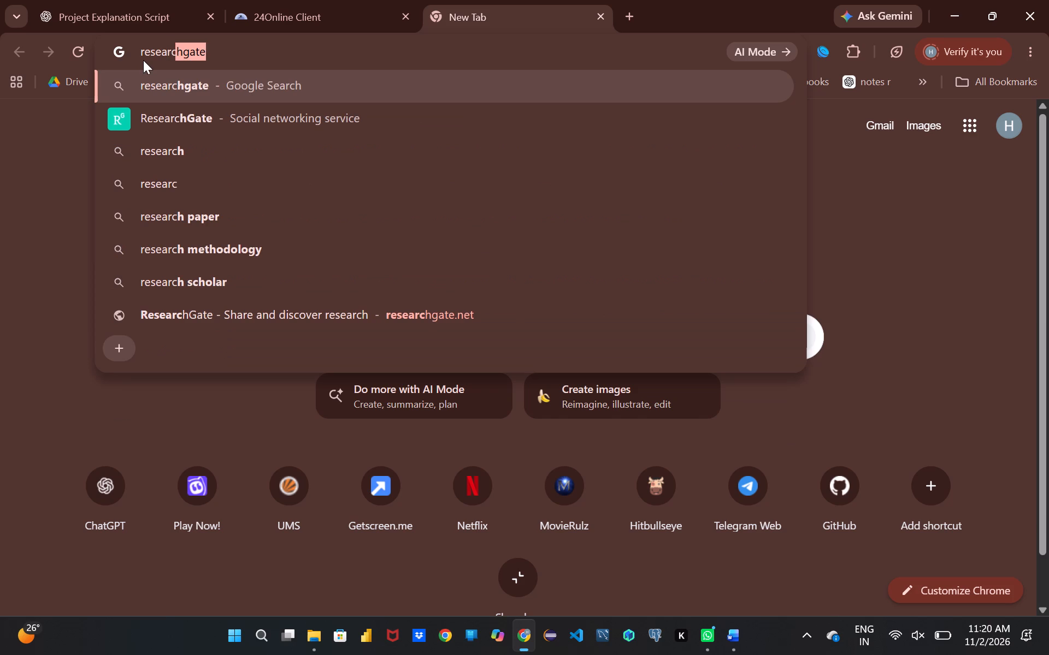
text(h paper)
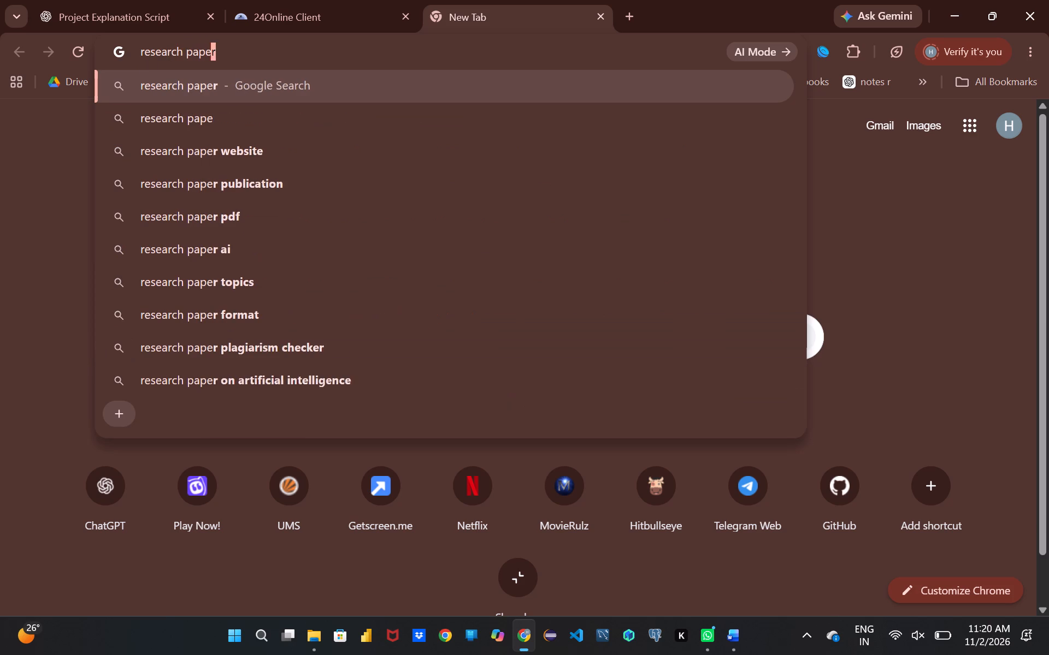
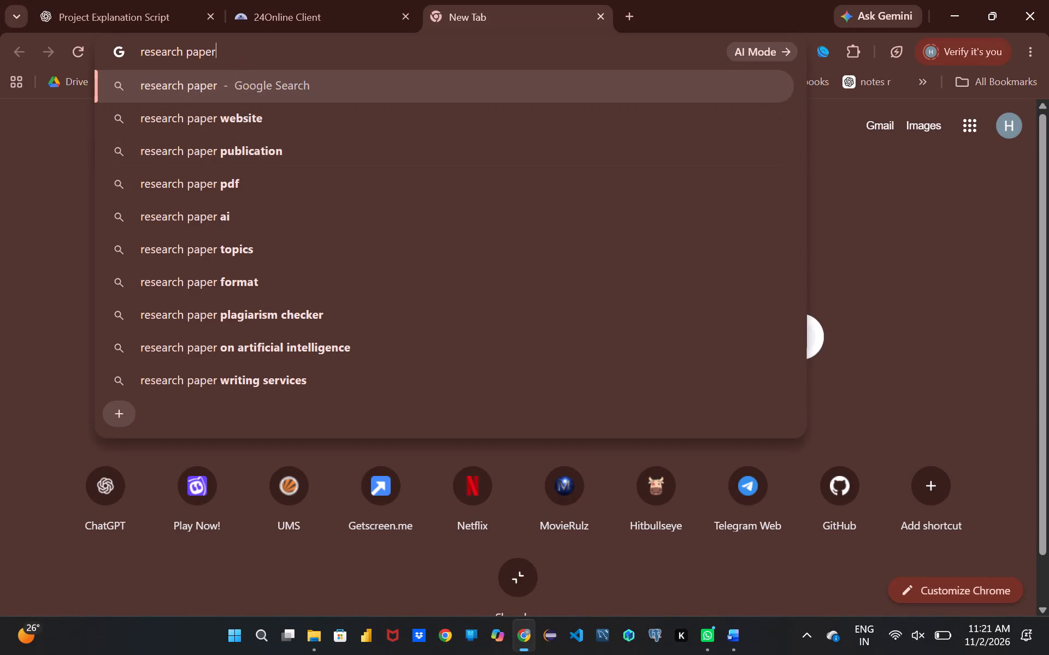
Search the web for "research paper structure and formats and fonts and sizes".
key(space)
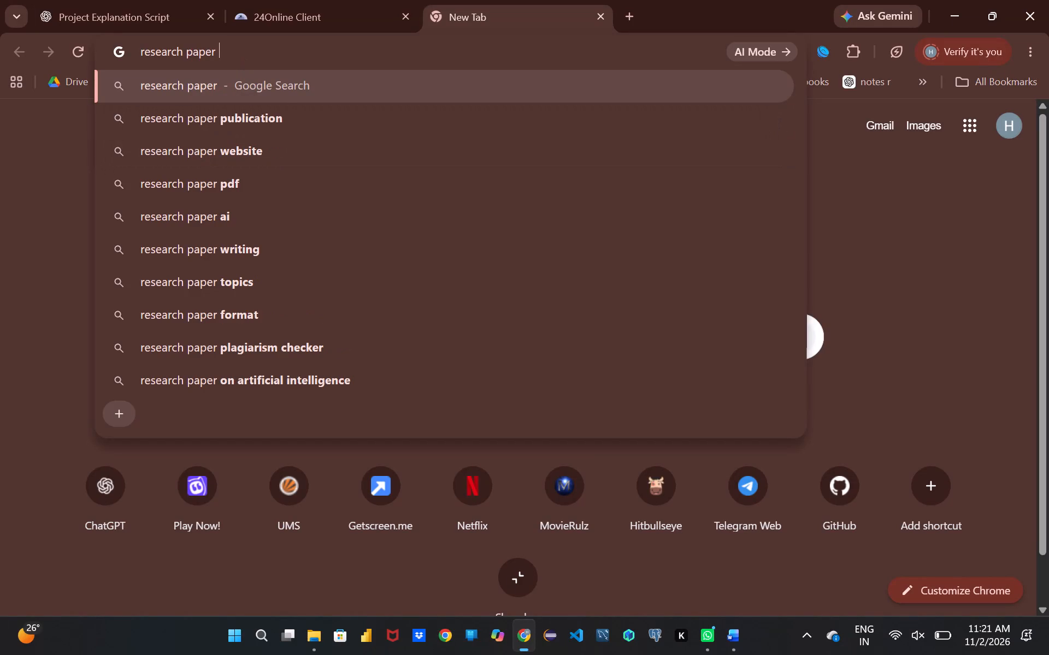
text(structure and)
key(space)
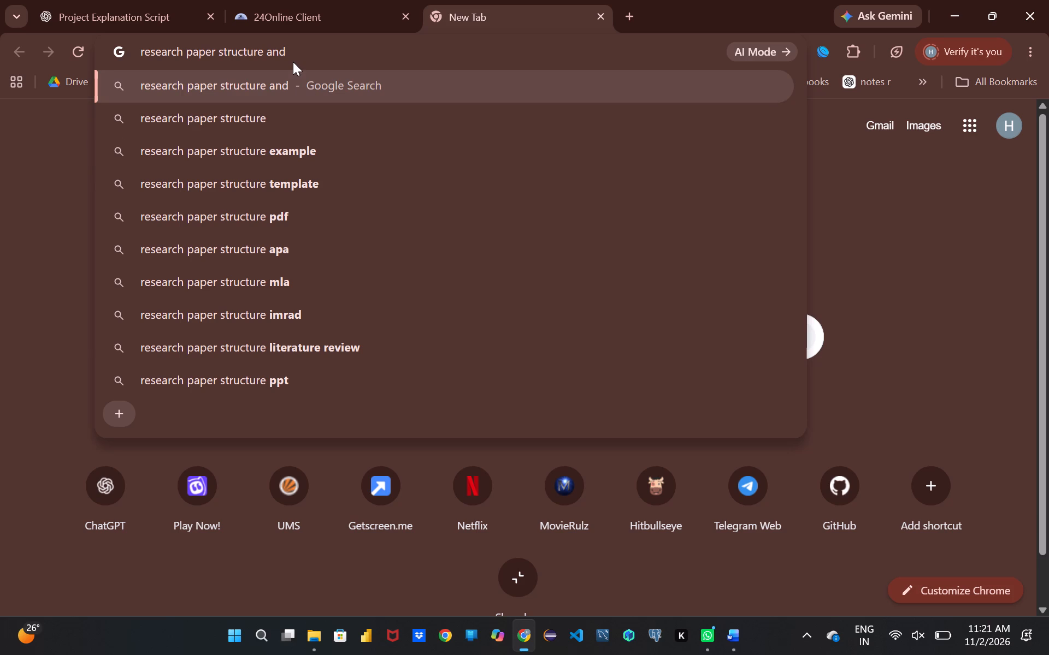
text(form)
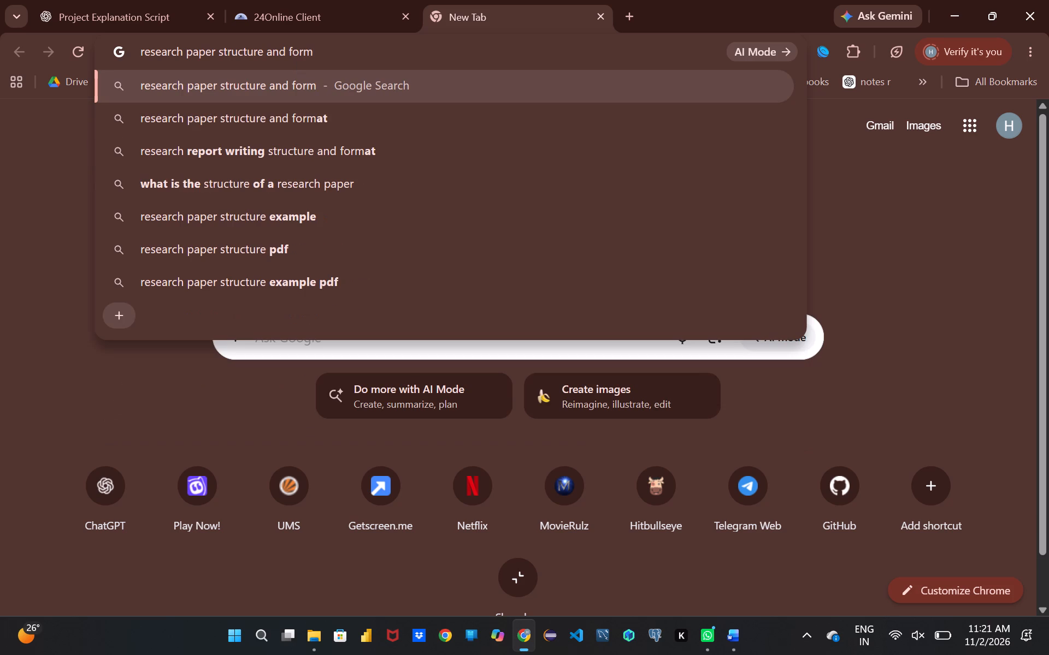
key(t)
key(BackSpace)
text(ats)
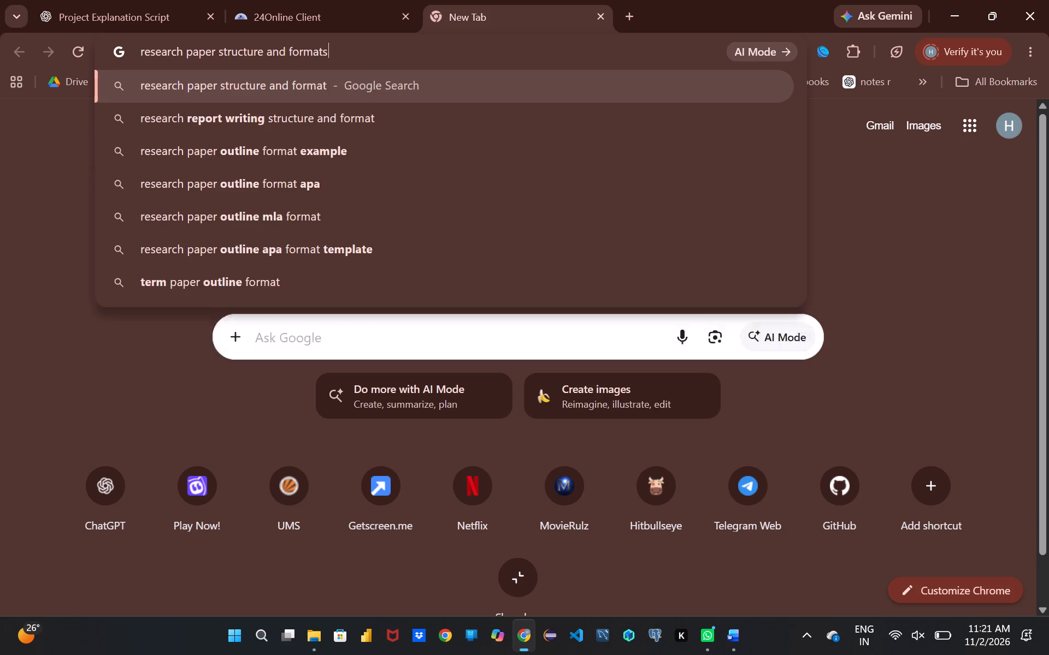
key(space)
text(and fonts and sizes)
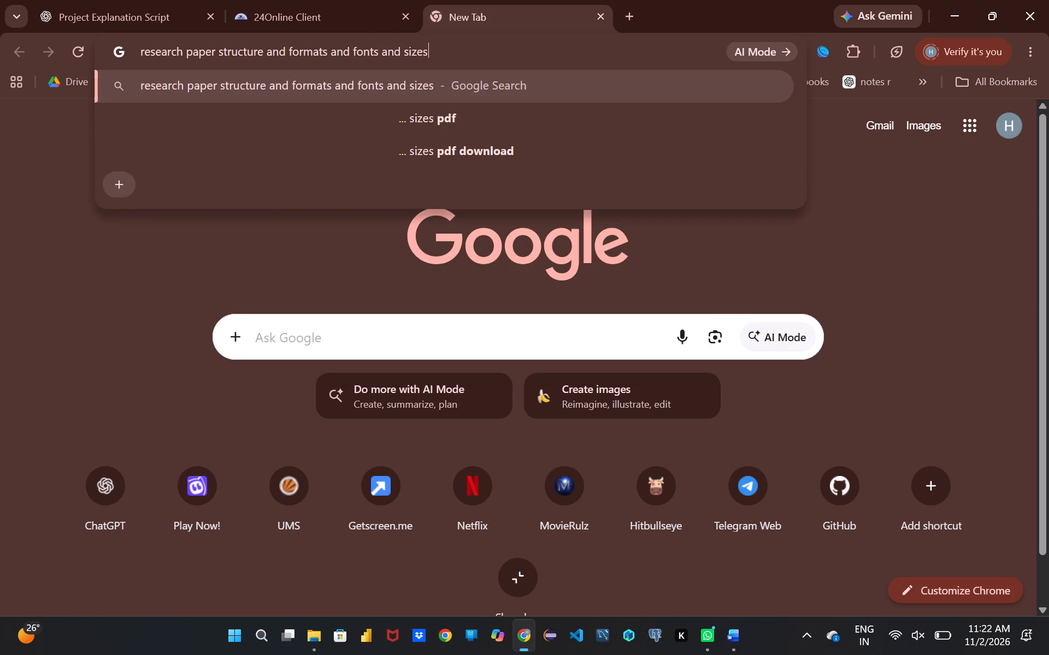
key(Return)
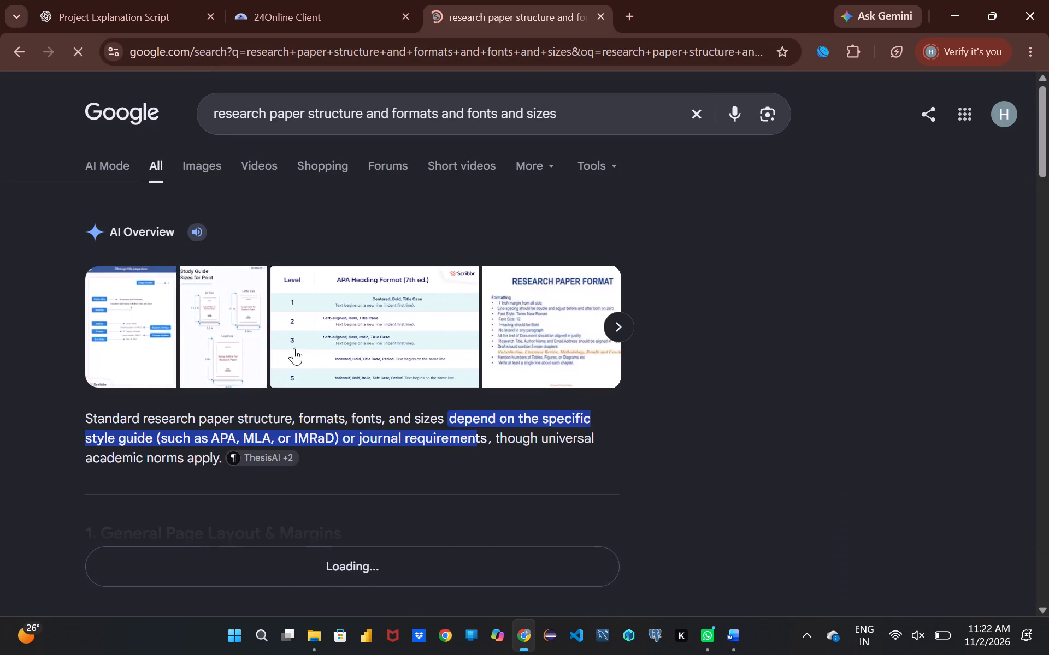
Open the preview of the Scribbr title page image in the AI Overview.
click(133, 355)
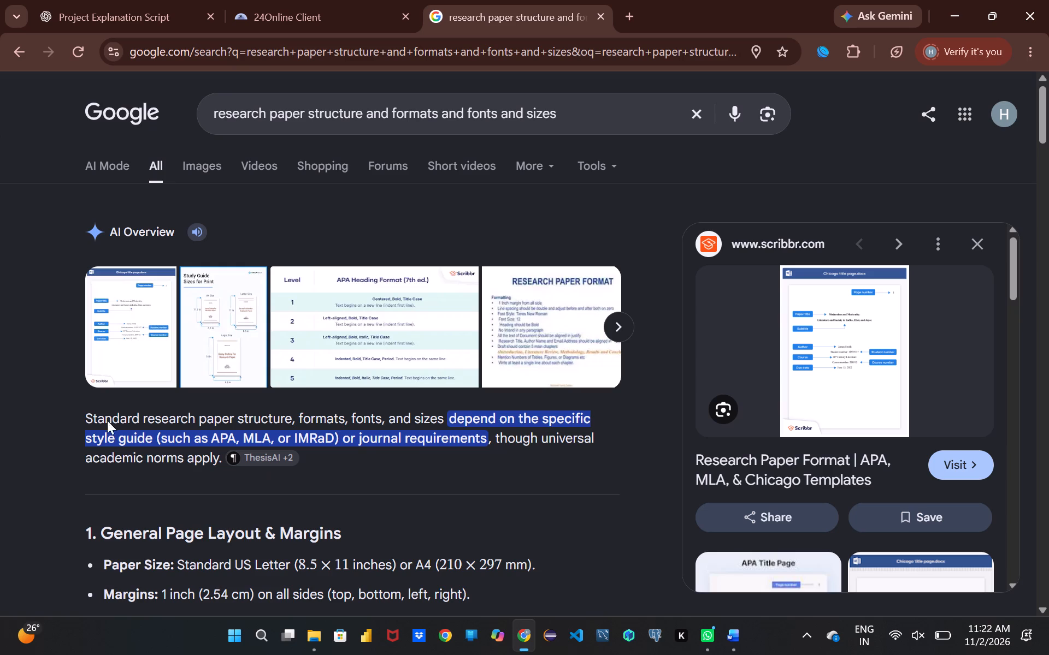
click(142, 362)
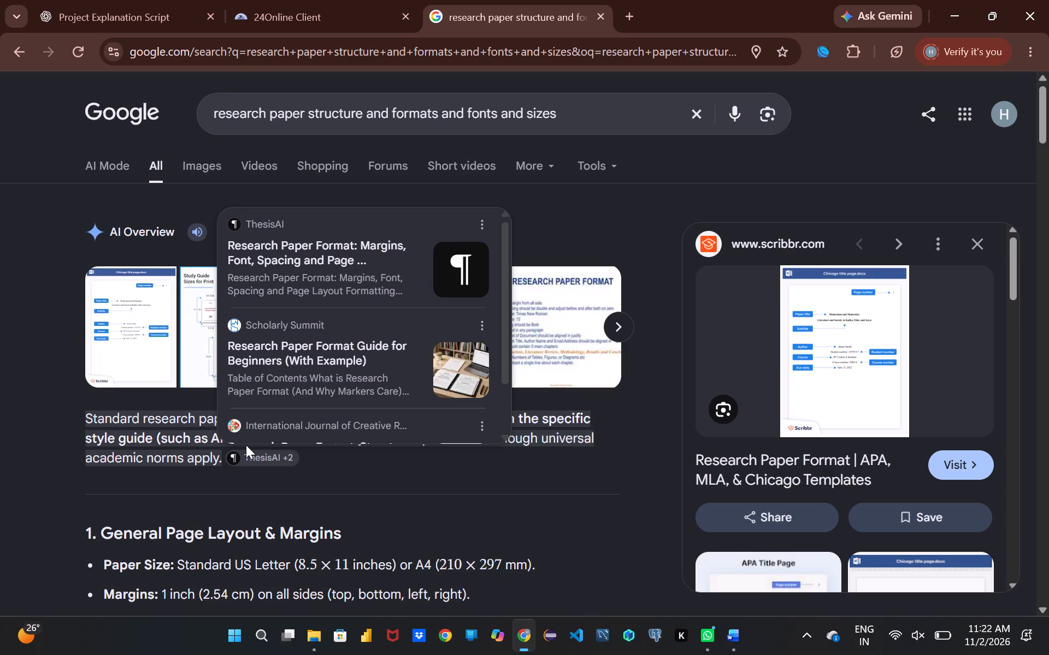
Read the AI Overview's guidance on page layout, margins, fonts, sizes and research paper structure.
scroll(185, 491, down, 4)
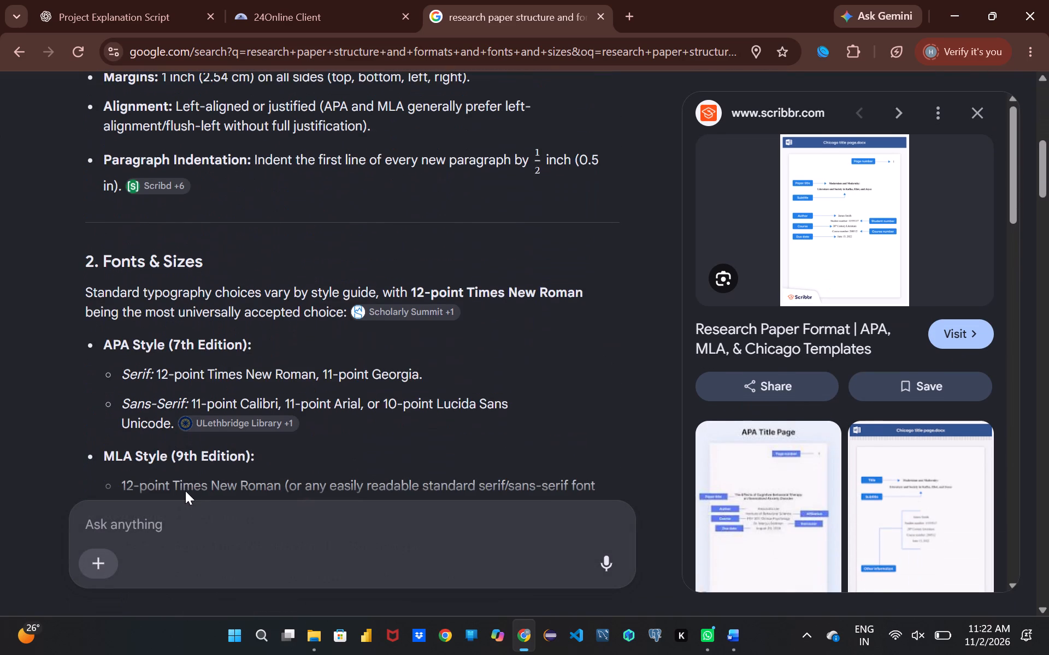
scroll(185, 491, down, 1)
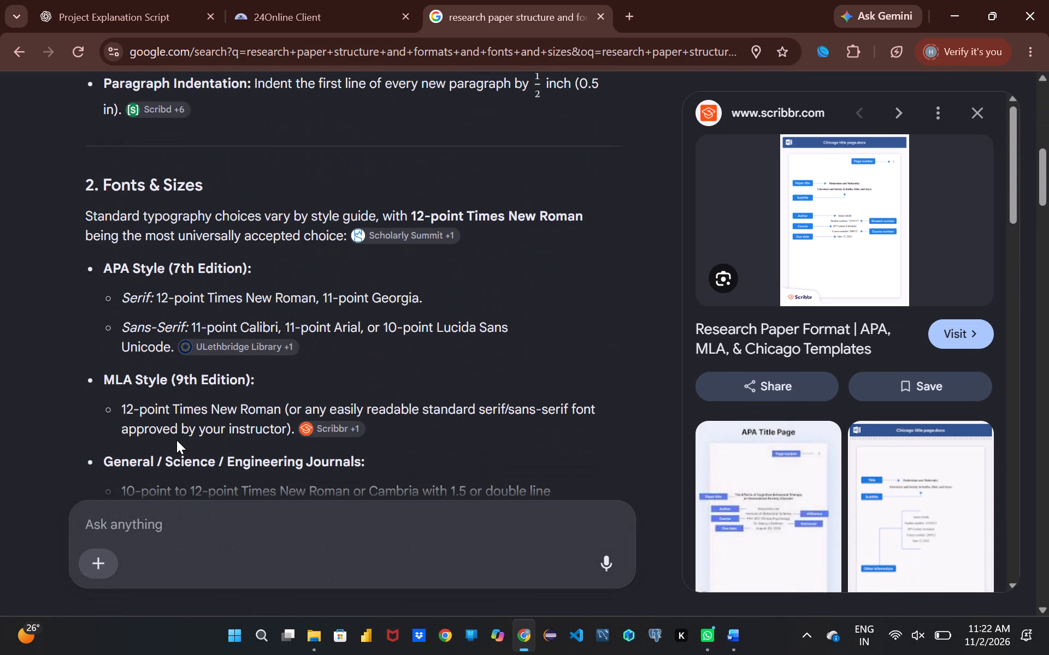
scroll(176, 440, down, 5)
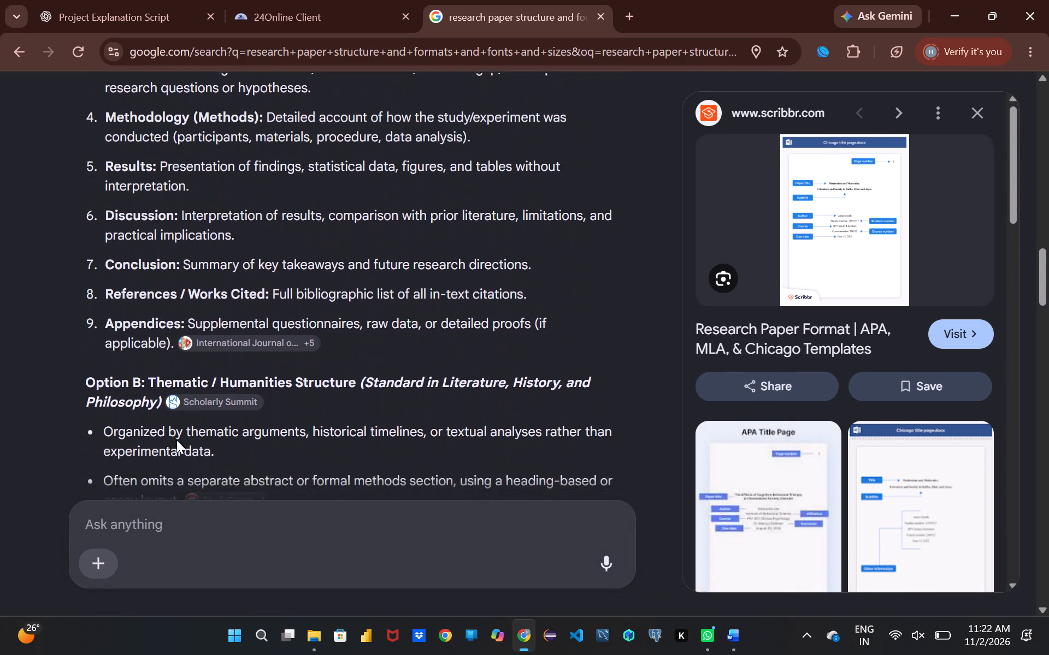
scroll(176, 440, down, 4)
scroll(176, 440, up, 3)
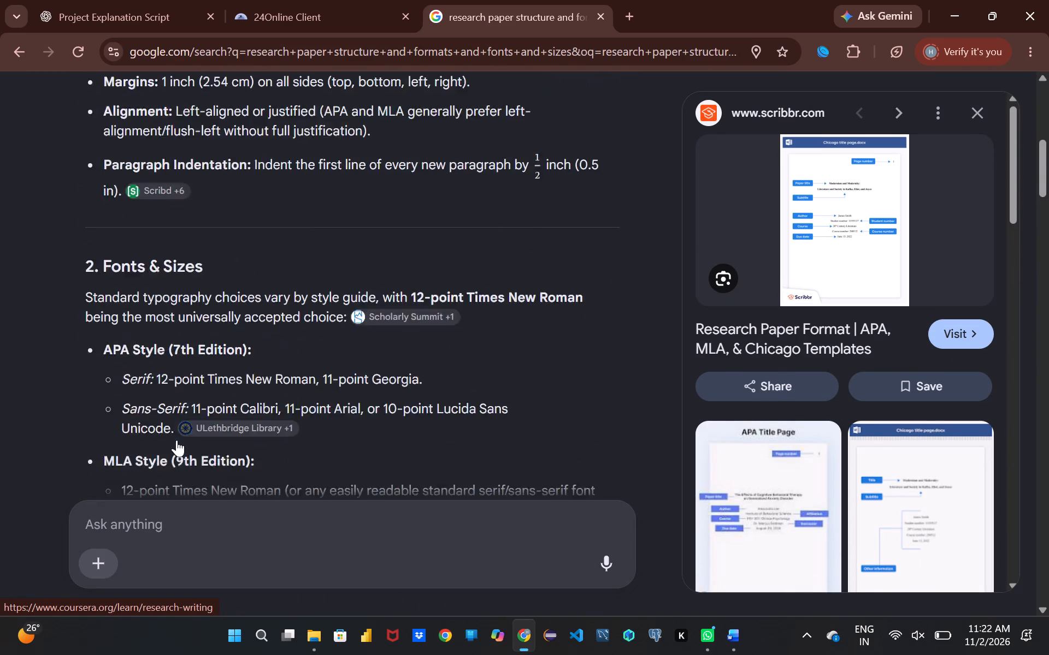
scroll(267, 354, up, 1)
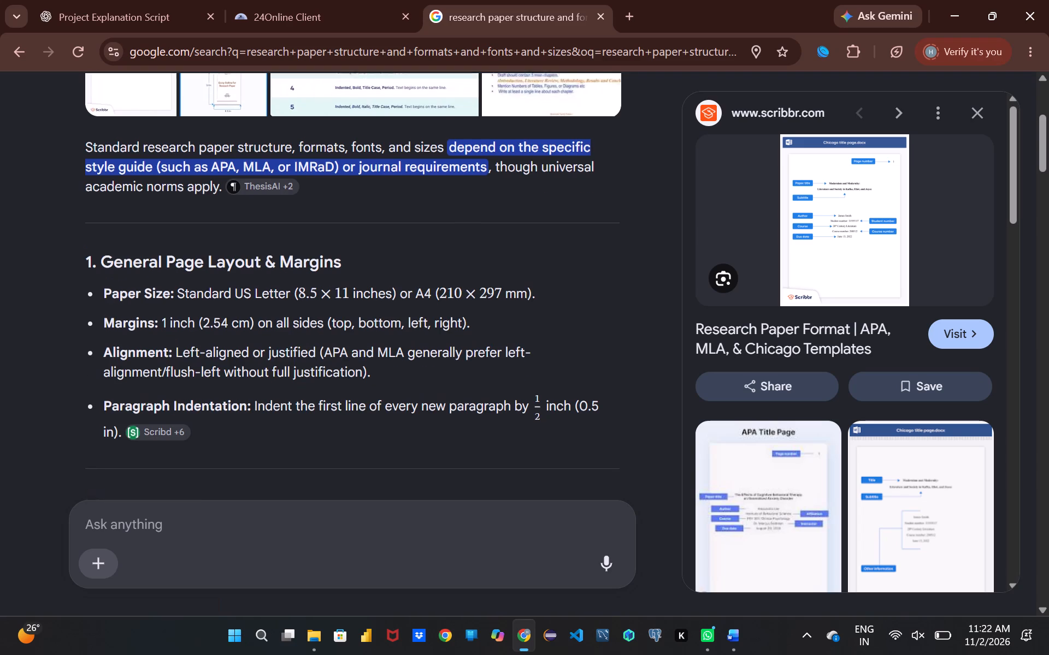
scroll(267, 354, up, 4)
scroll(267, 354, down, 4)
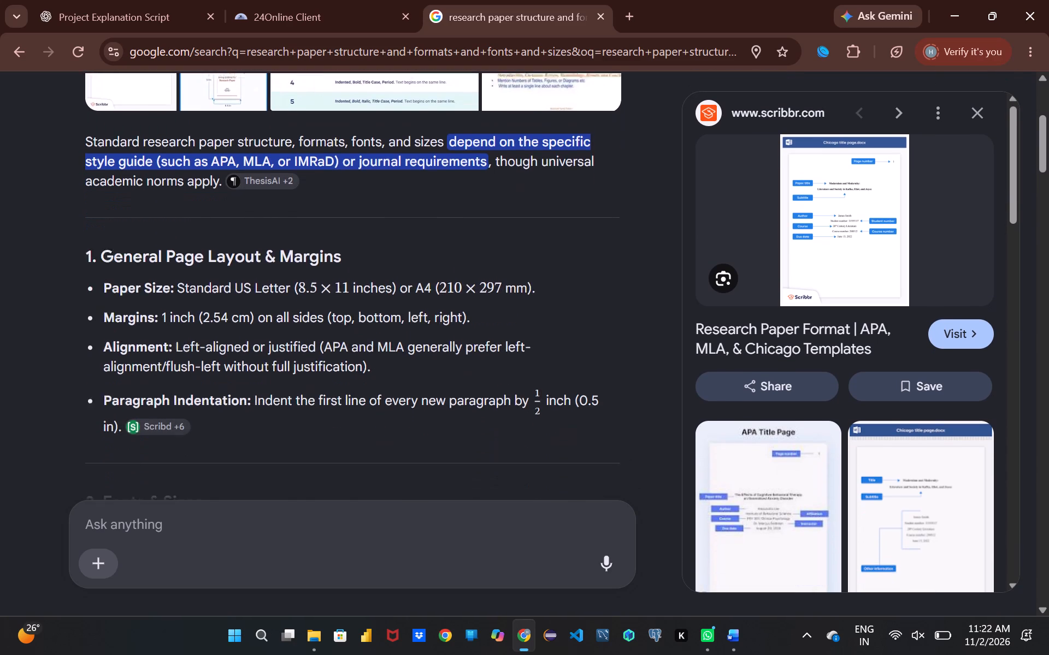
scroll(267, 354, down, 1)
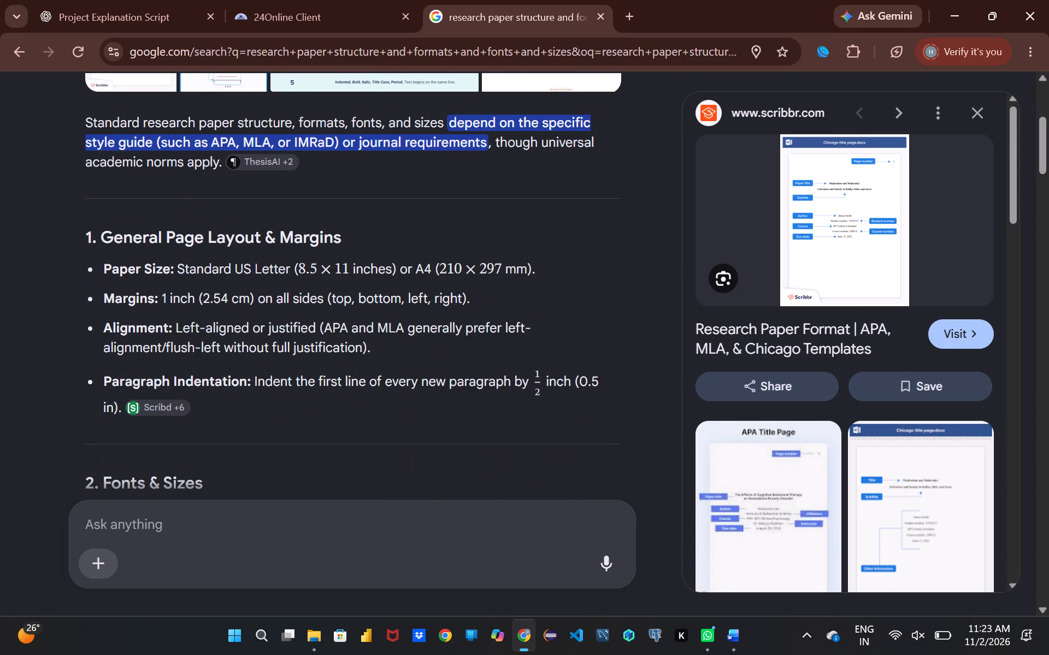
double_click(287, 424)
scroll(320, 394, down, 1)
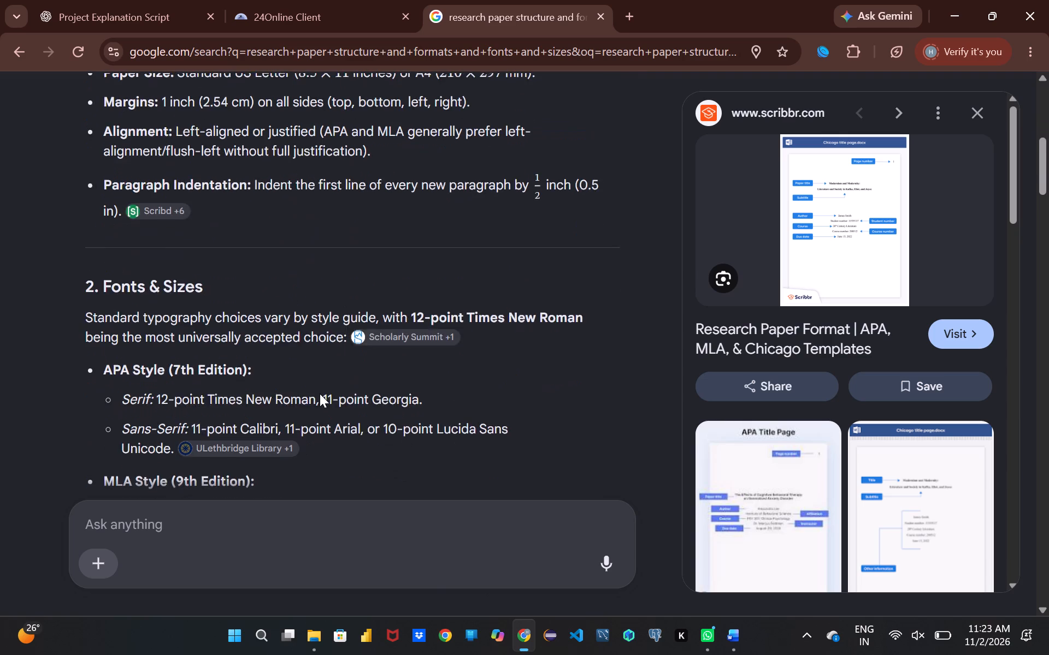
scroll(320, 394, down, 1)
scroll(320, 394, up, 1)
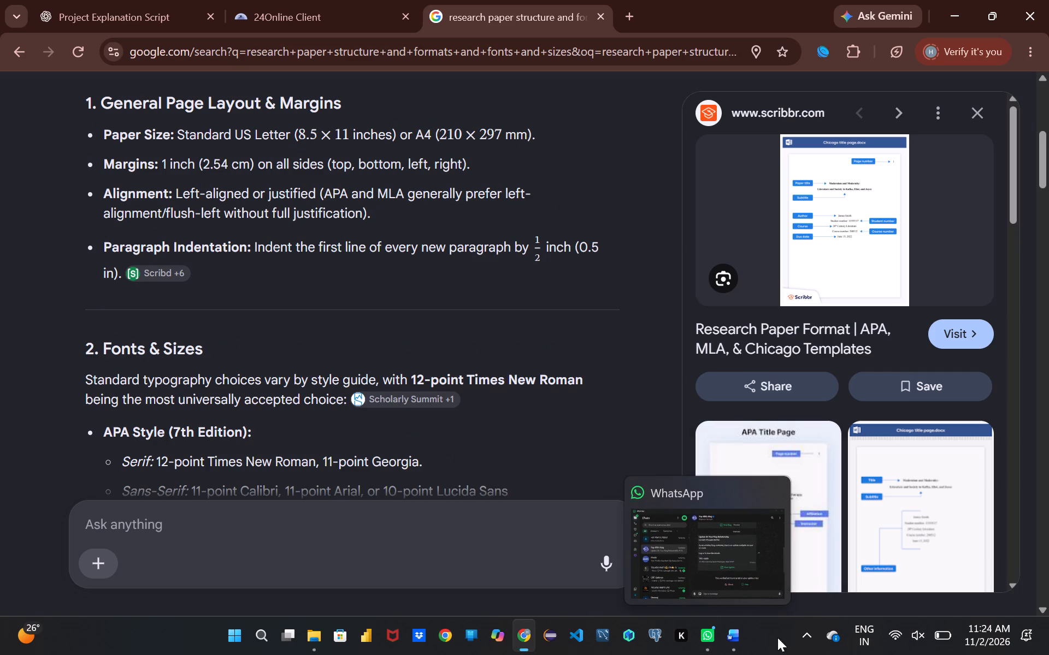
Switch to Word and look through the landslide risk paper from the title to its last page and back.
click(737, 645)
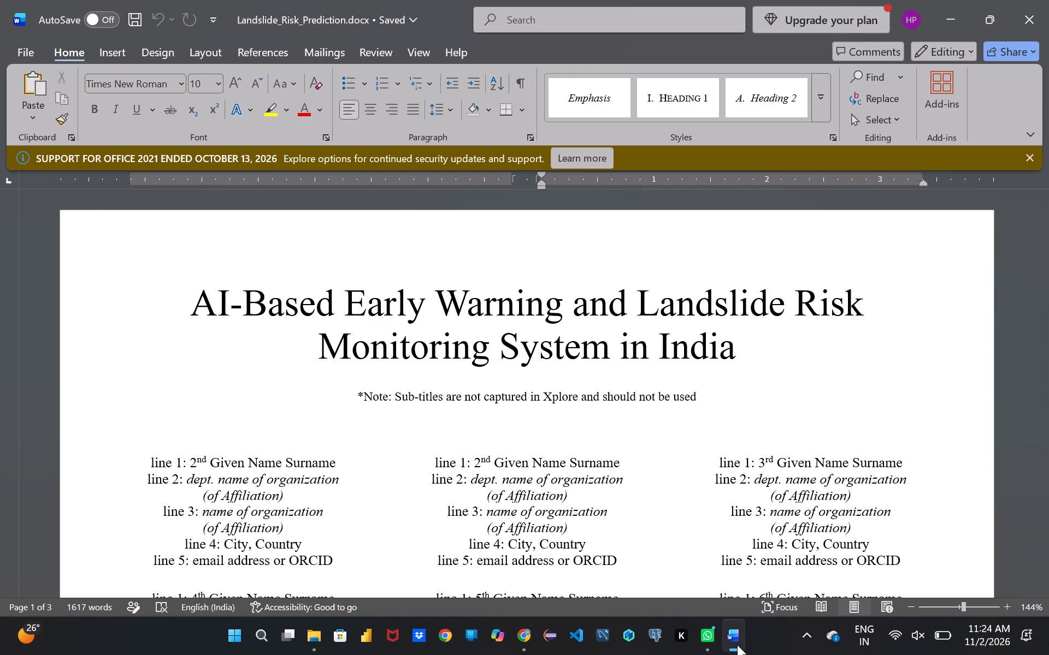
scroll(607, 418, down, 1)
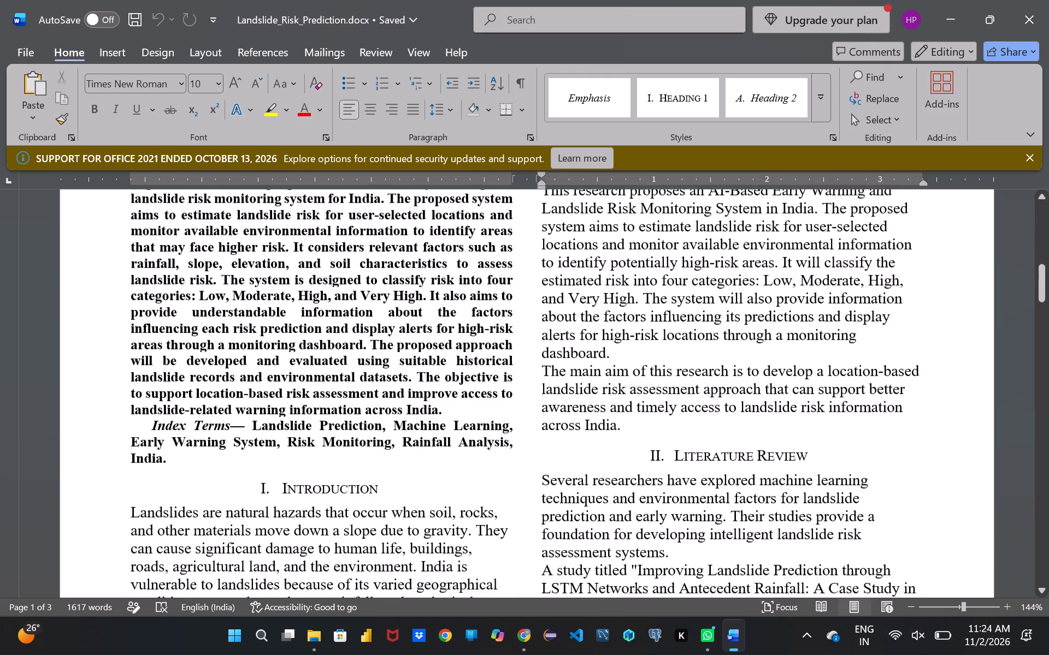
scroll(607, 418, down, 7)
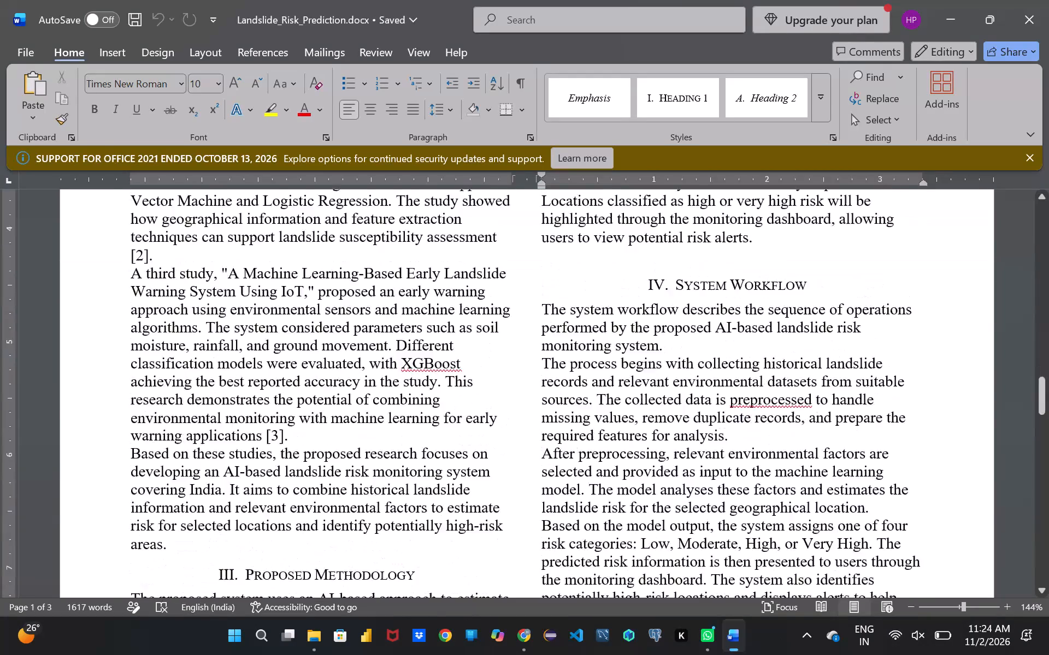
scroll(607, 418, down, 4)
scroll(607, 418, up, 4)
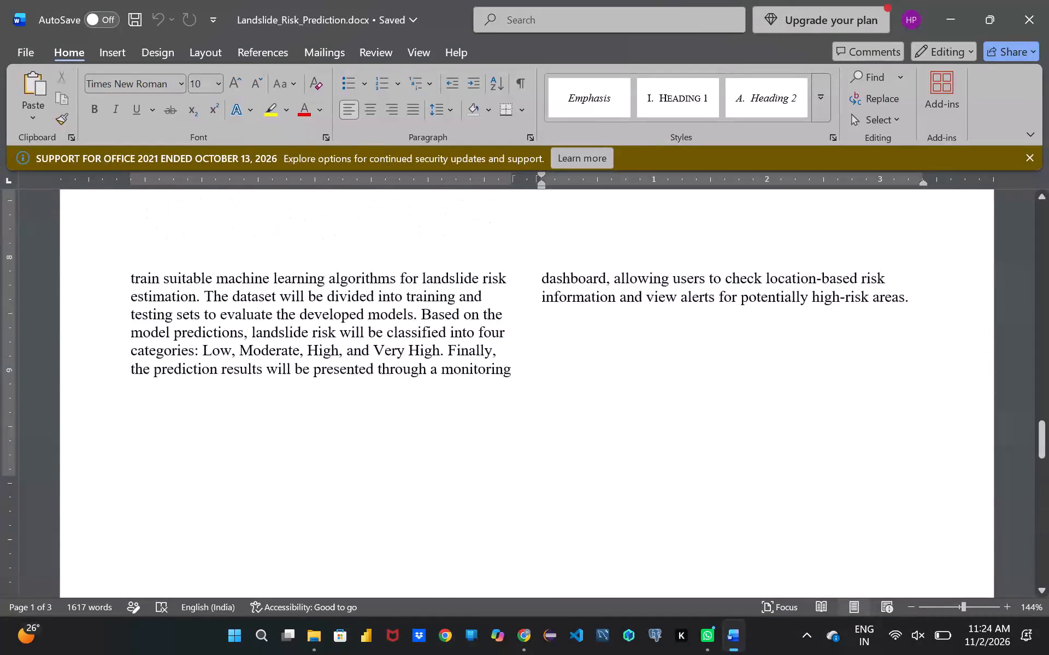
scroll(607, 418, up, 3)
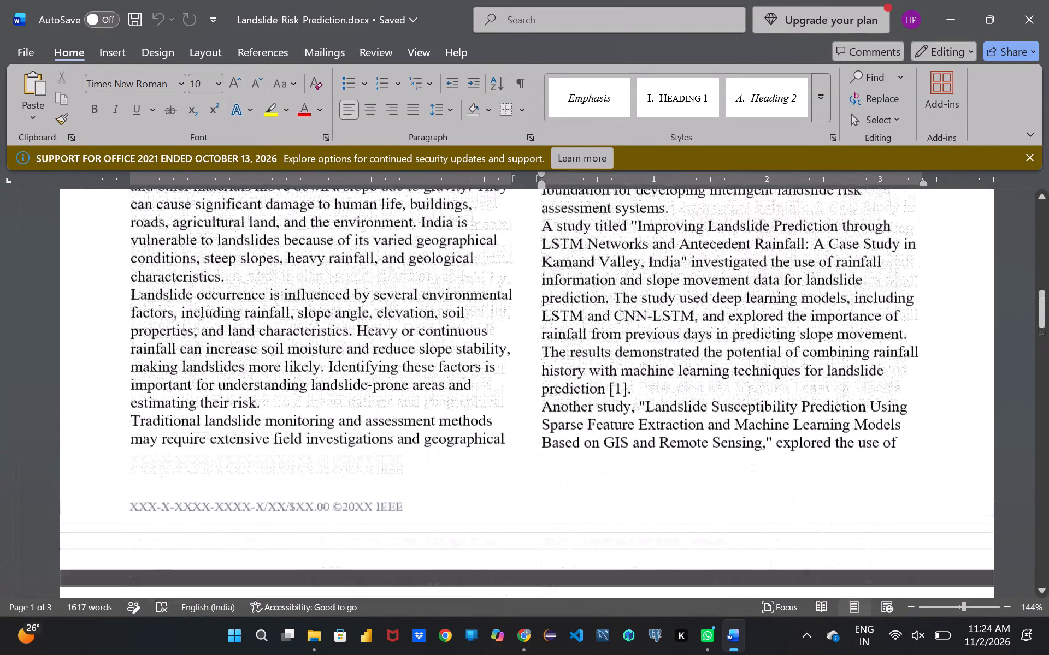
scroll(607, 418, up, 5)
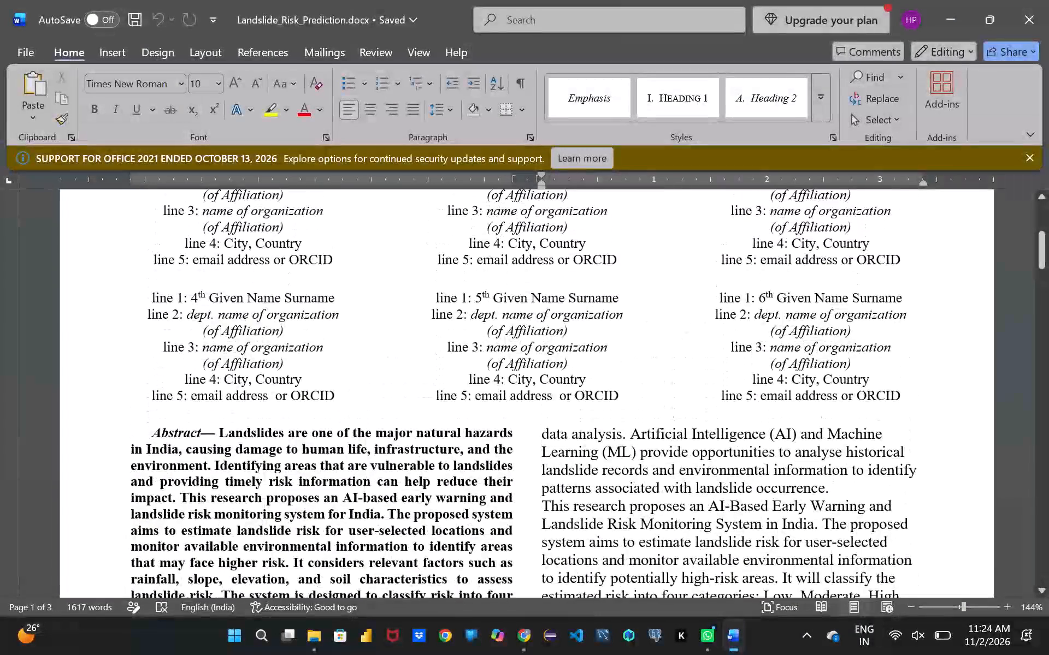
scroll(607, 418, up, 4)
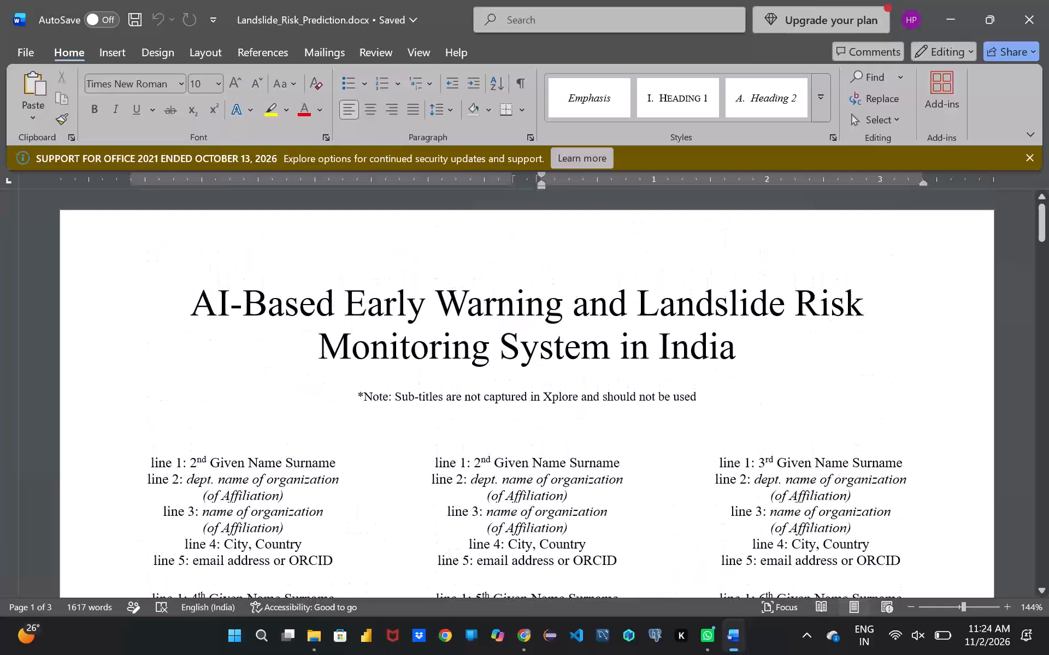
Check the text formatting of the subtitle note and the Implementation heading while looking through the paper's sections.
click(607, 418)
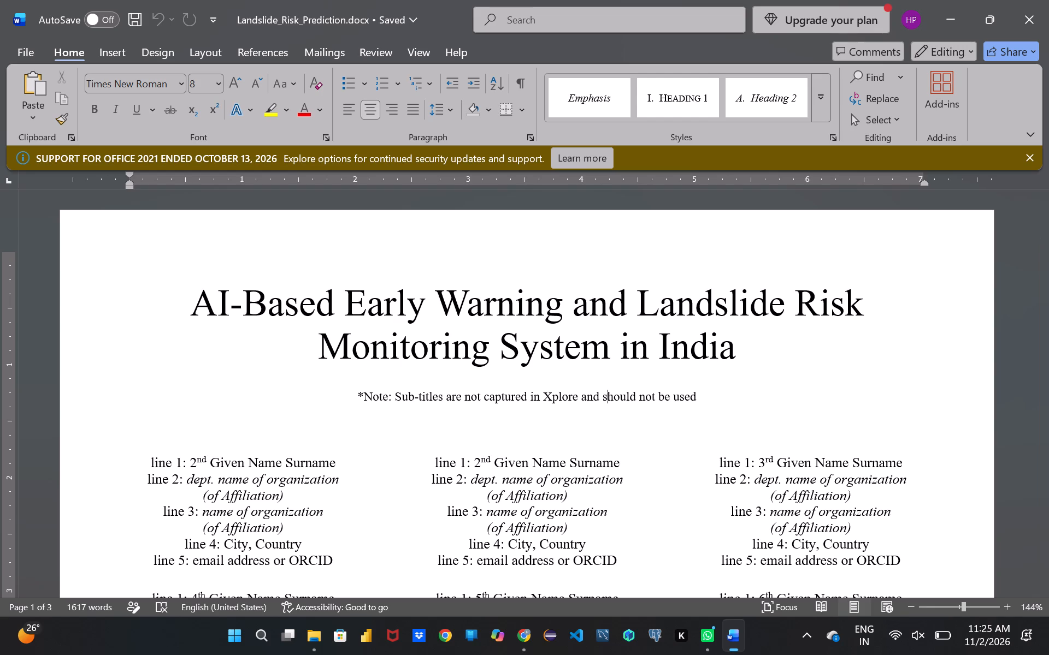
scroll(321, 424, down, 2)
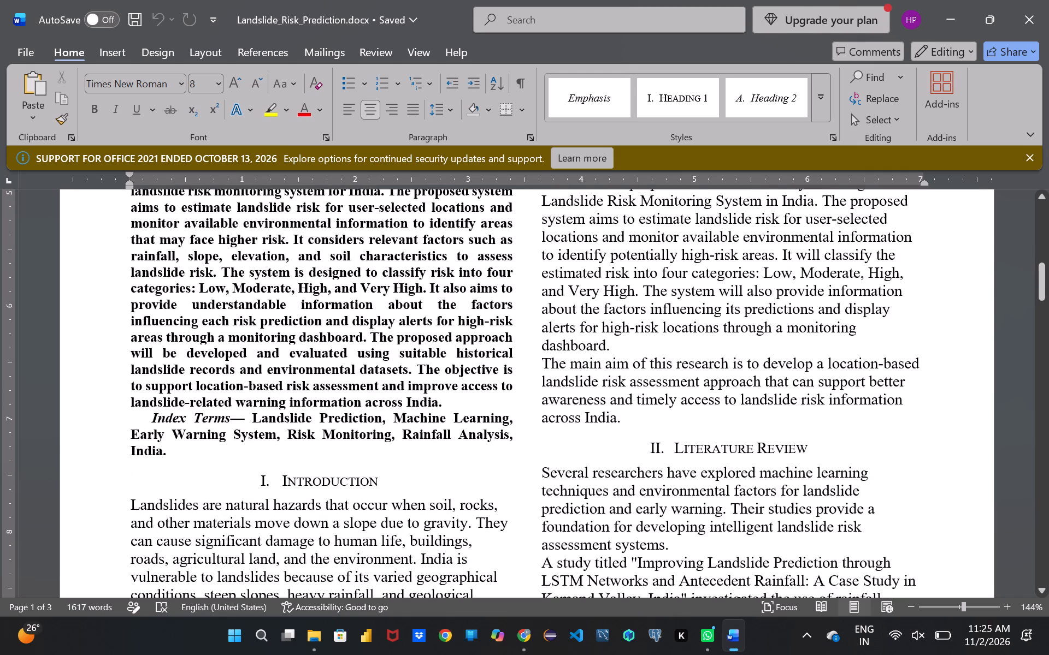
scroll(321, 424, right, 1)
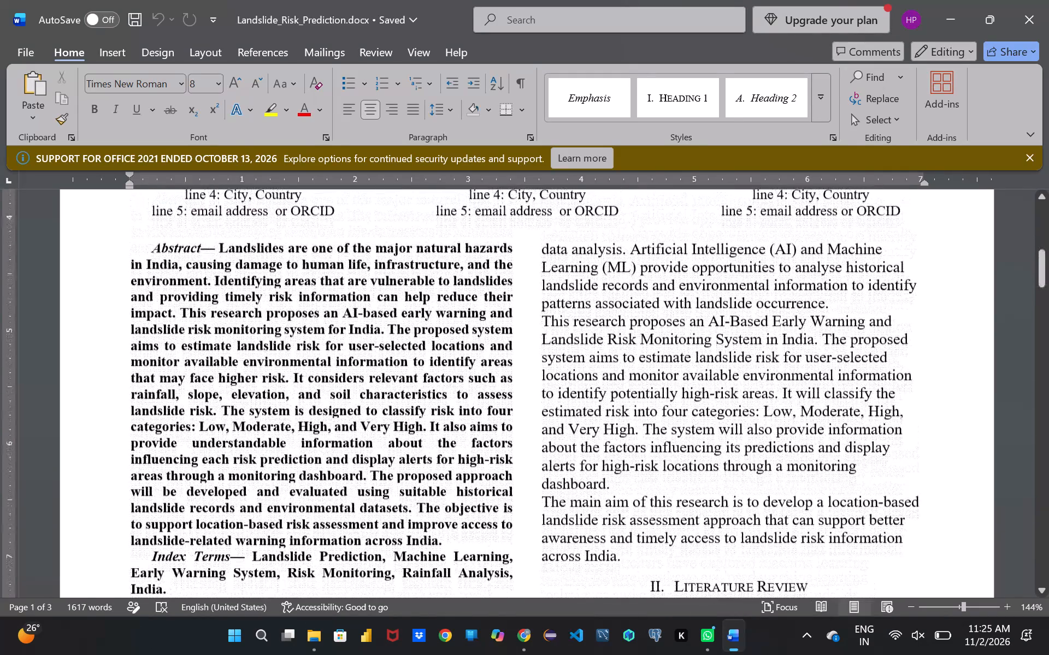
scroll(321, 424, right, 1)
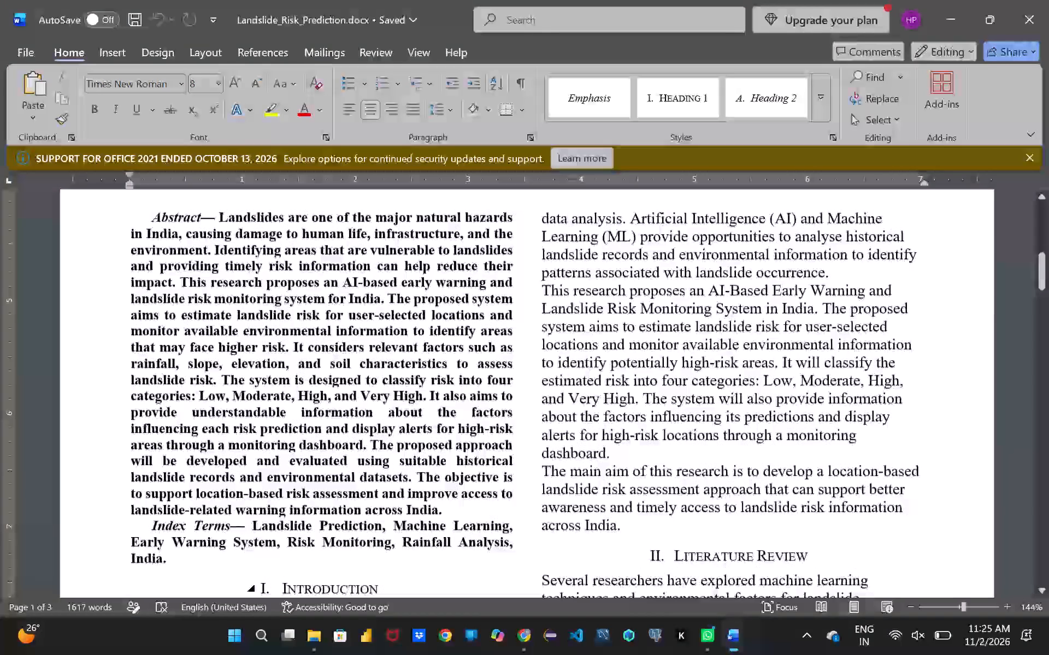
scroll(301, 392, down, 7)
scroll(301, 392, up, 2)
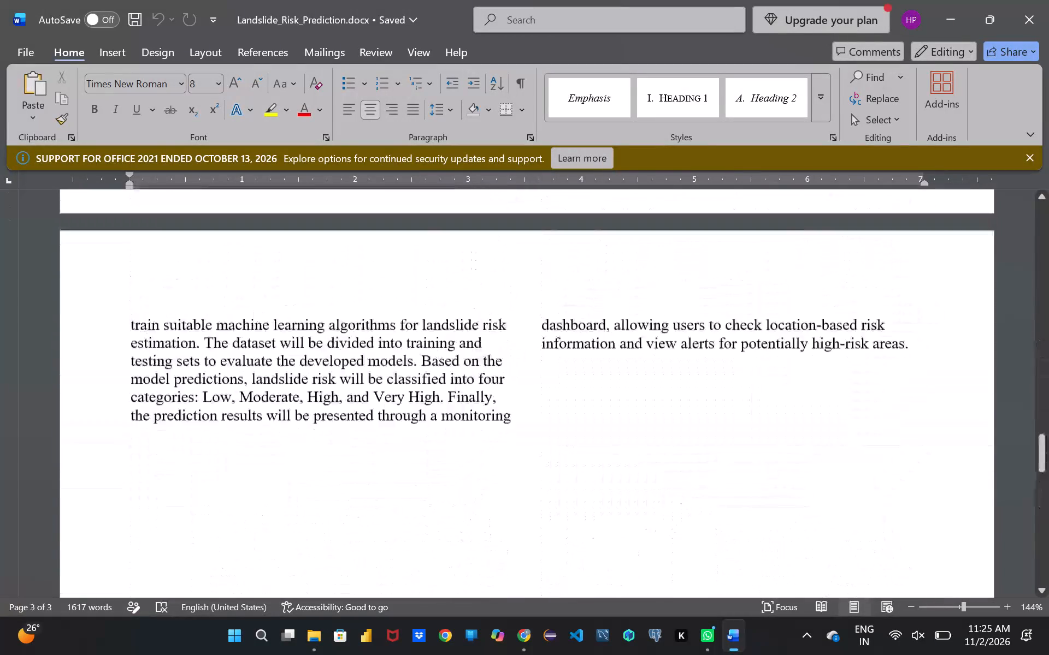
scroll(301, 392, up, 2)
scroll(301, 392, down, 1)
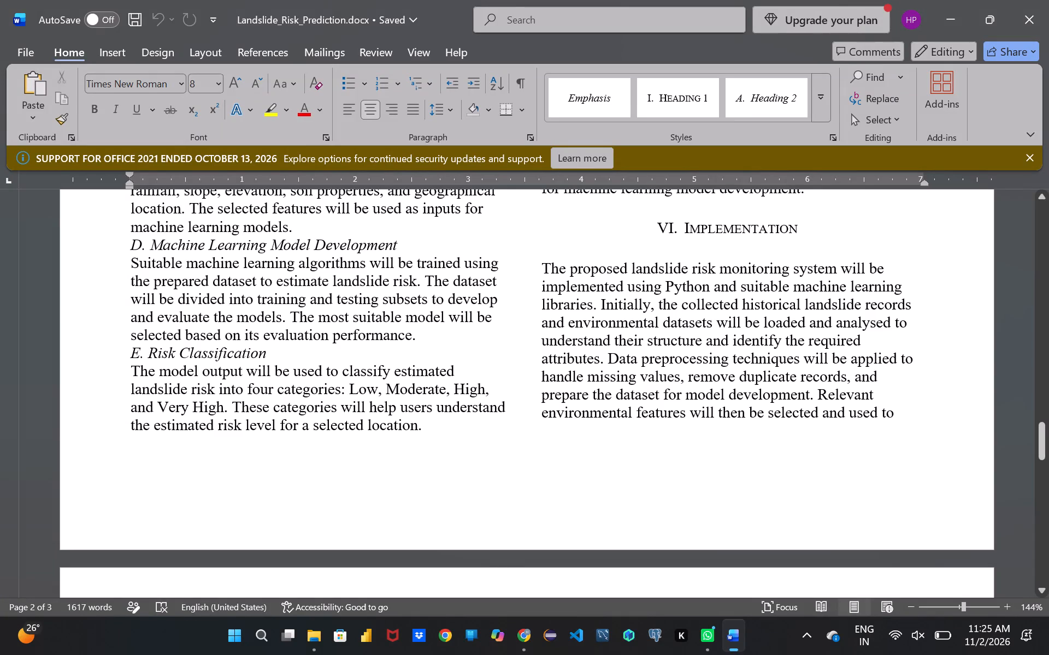
drag(657, 224, 824, 263)
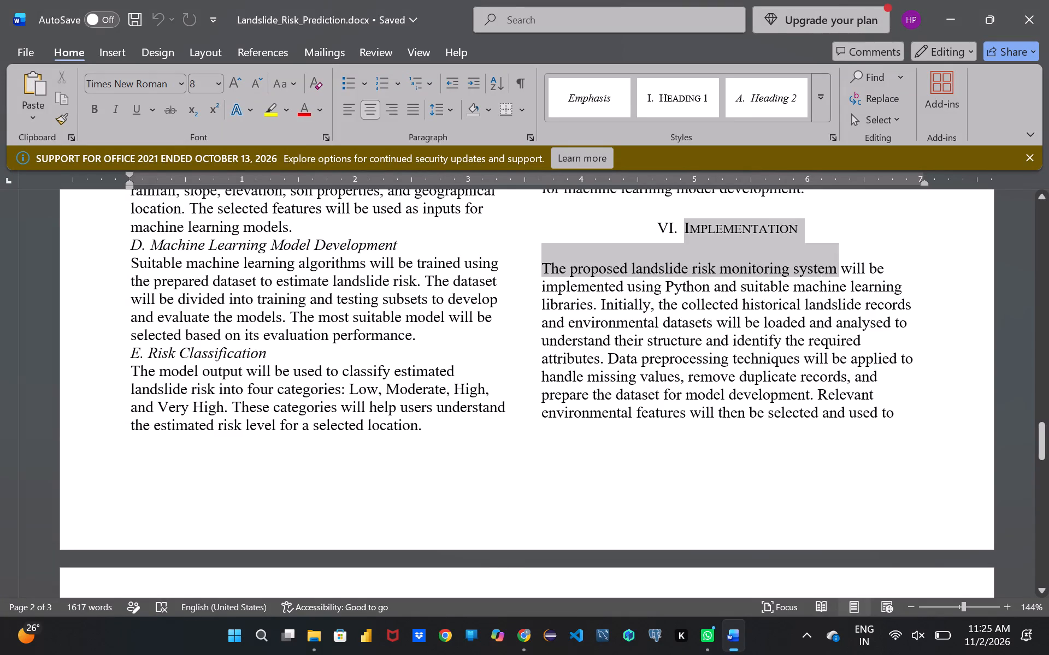
drag(824, 263, 801, 221)
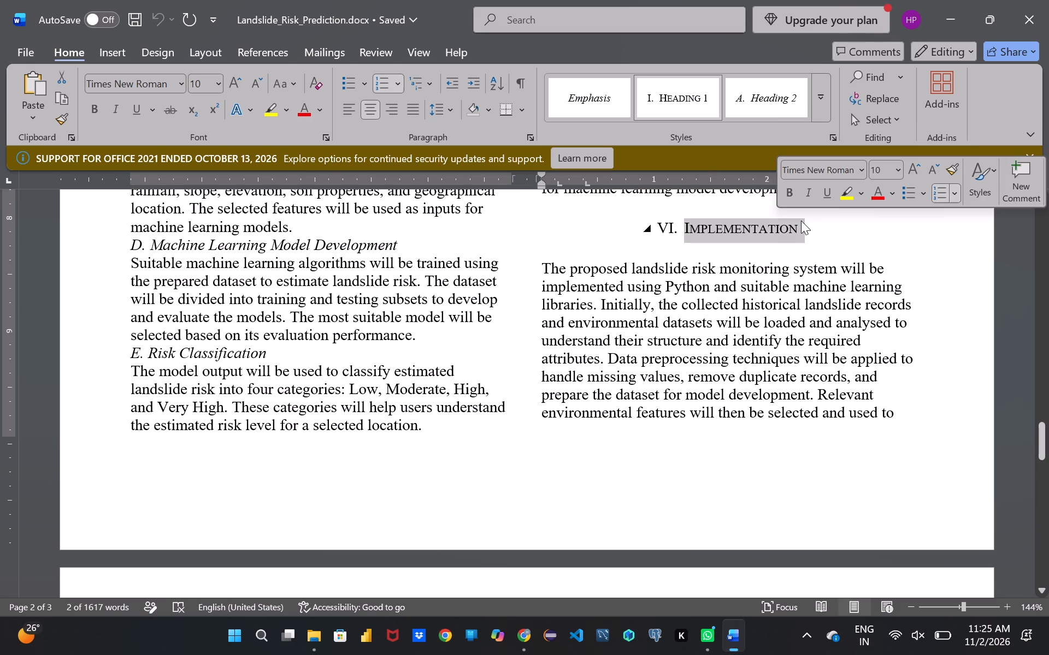
click(801, 221)
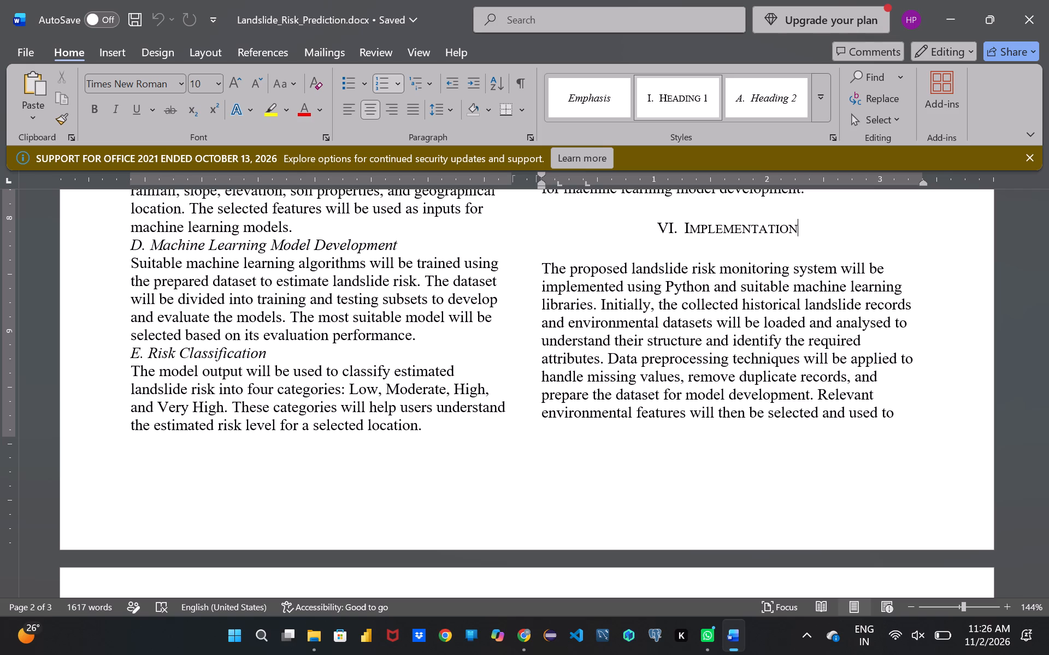
Switch back to Google Chrome and review the AI Overview's guidance on fonts, line spacing and research paper structure.
click(524, 634)
scroll(207, 159, up, 2)
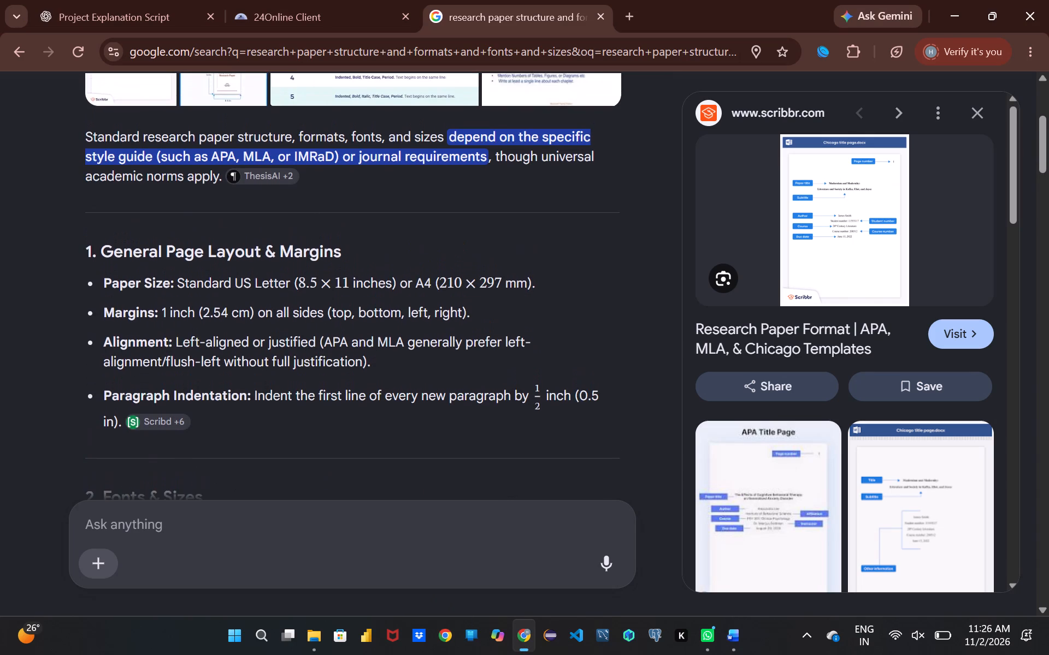
scroll(207, 159, down, 3)
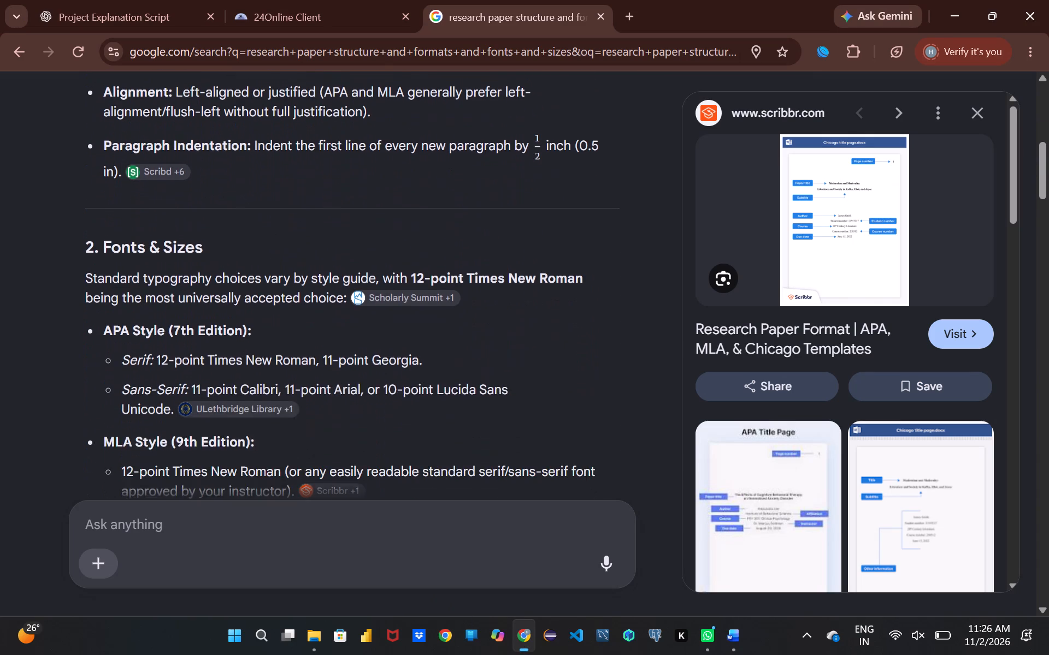
scroll(207, 159, down, 3)
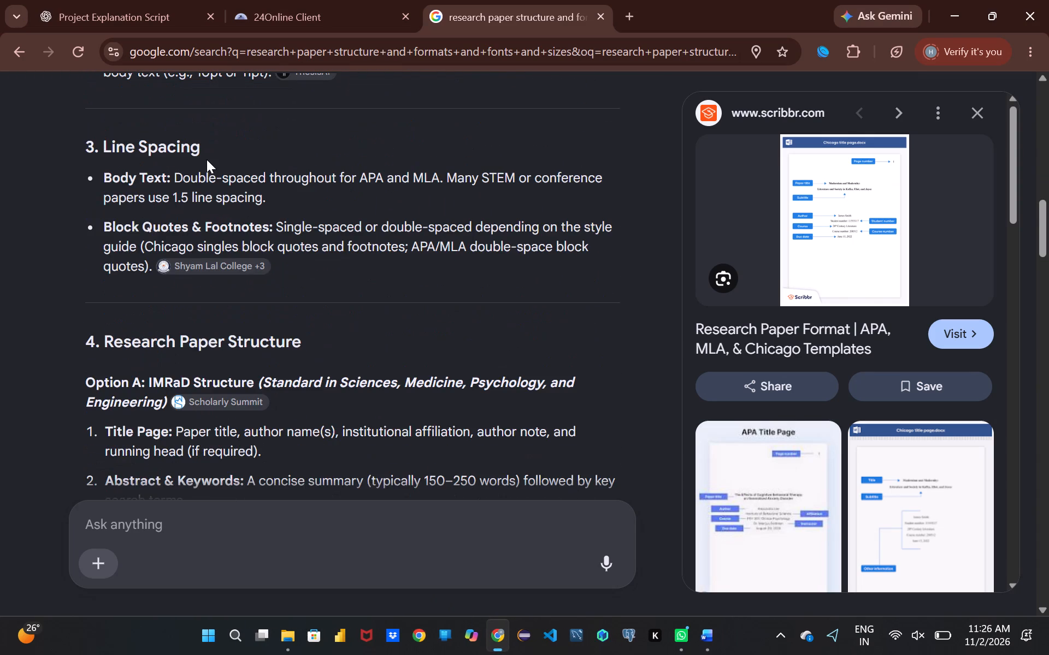
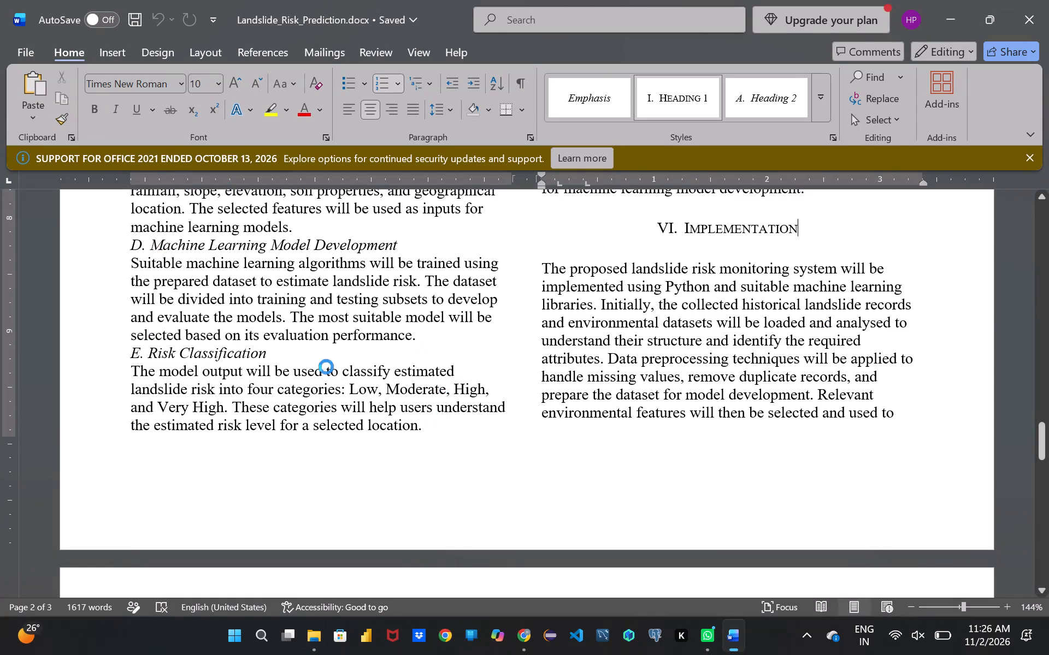
Enable editing for the protected NER landslide susceptibility IEEE paper in Word.
scroll(305, 294, up, 1)
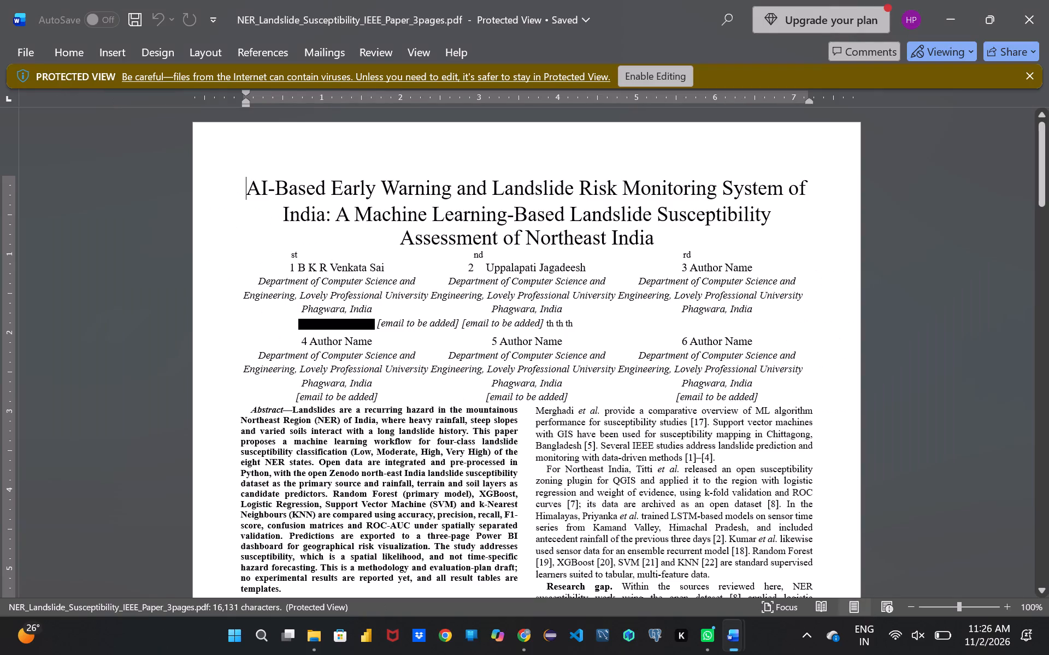
click(657, 73)
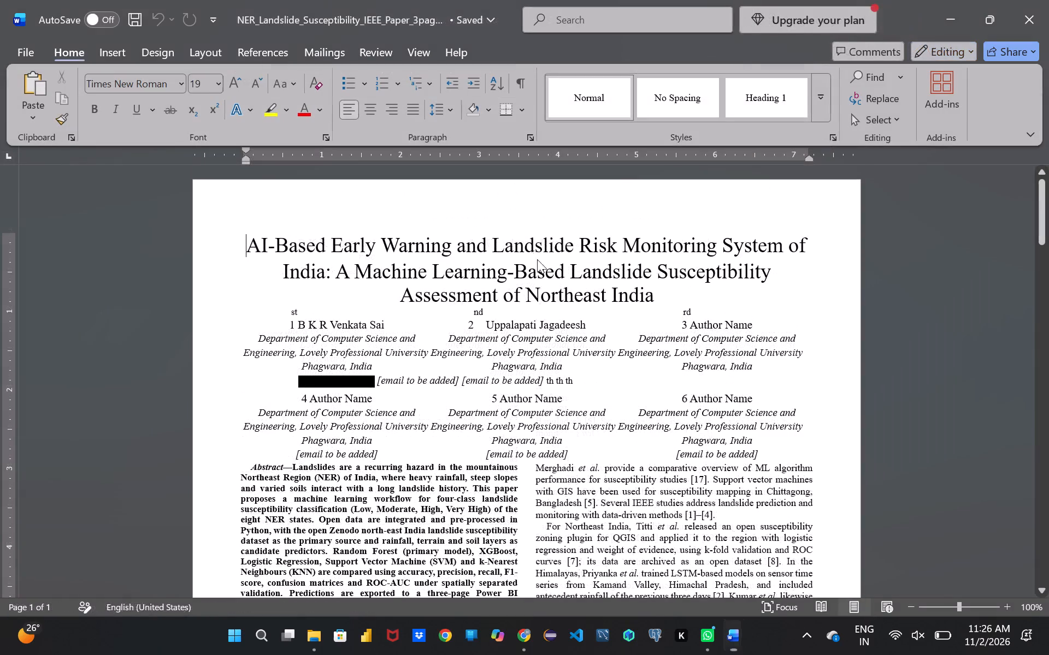
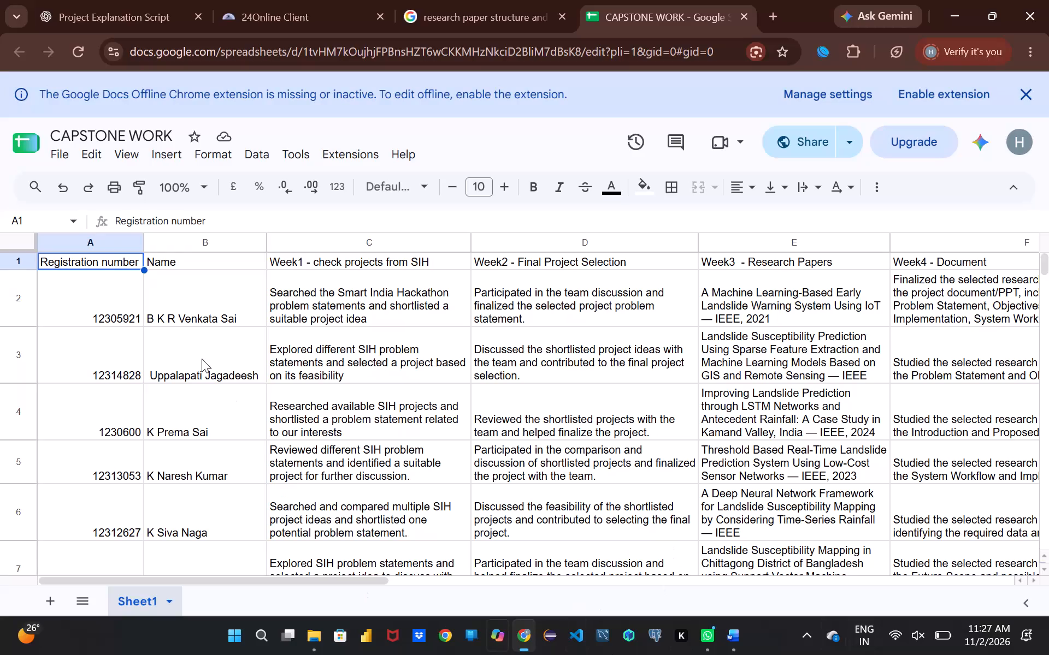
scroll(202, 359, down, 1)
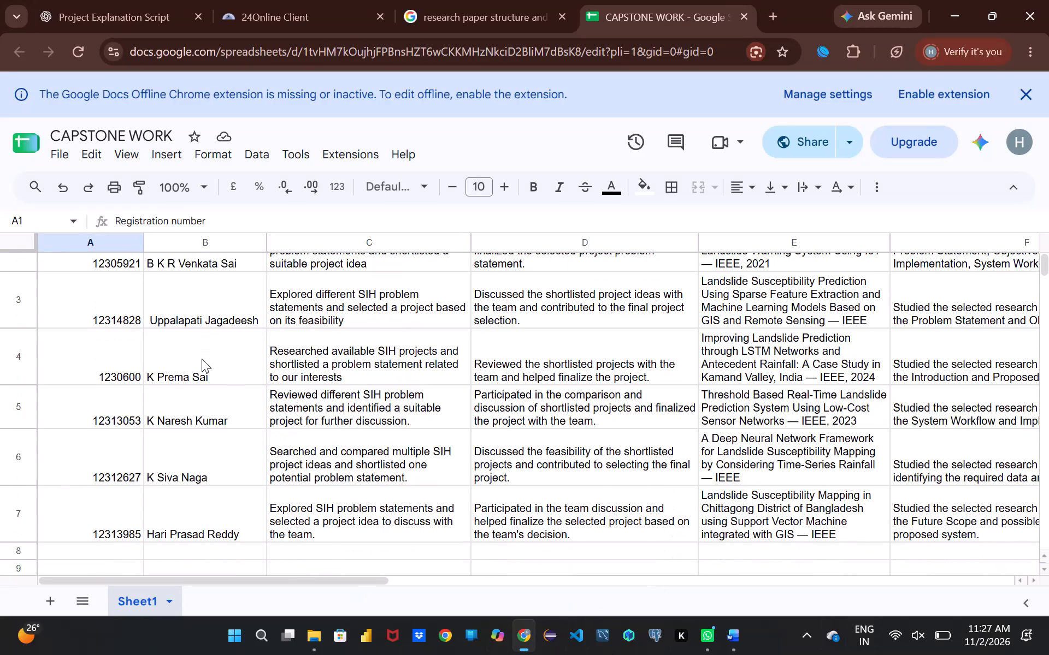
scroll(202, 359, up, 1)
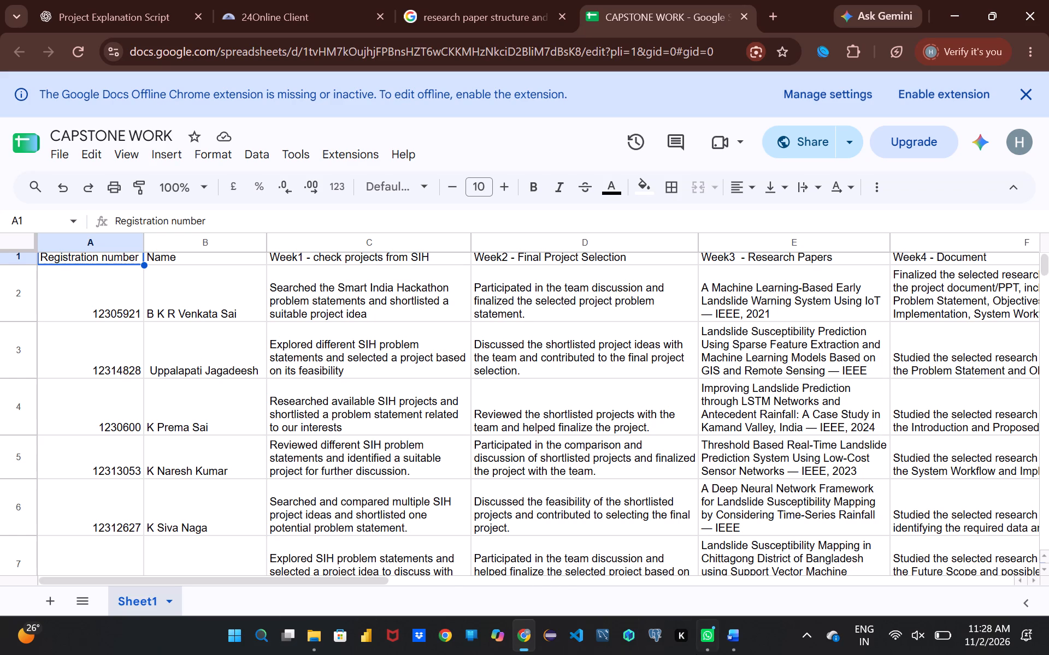
Switch to Word, close the Landslide_Risk_Prediction document and return to the NER landslide susceptibility IEEE paper.
click(734, 640)
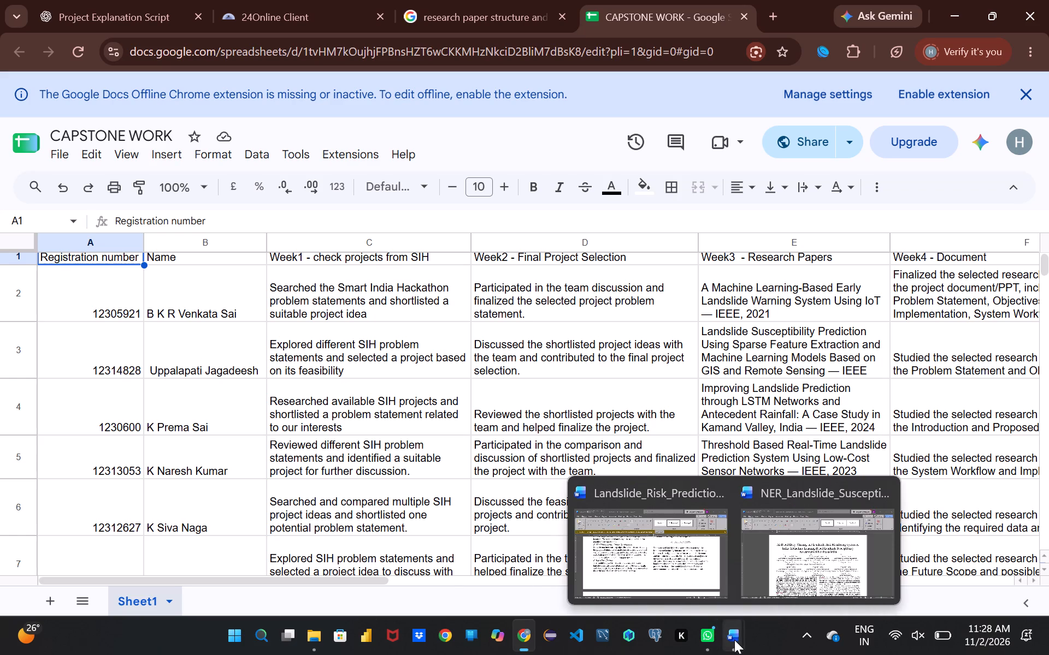
click(812, 540)
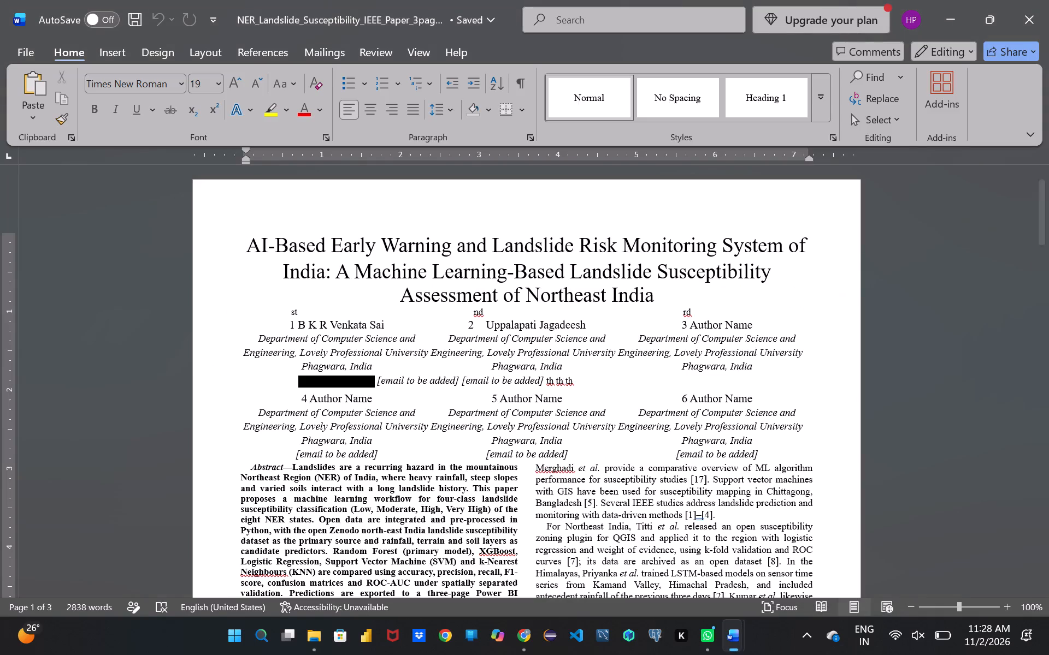
click(663, 551)
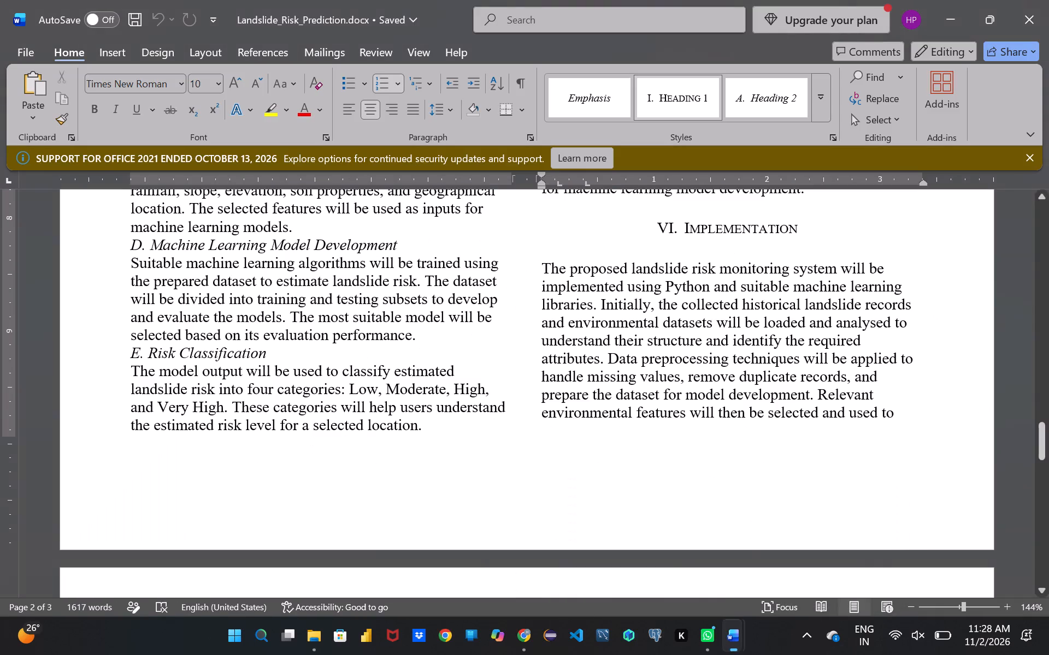
click(1048, 0)
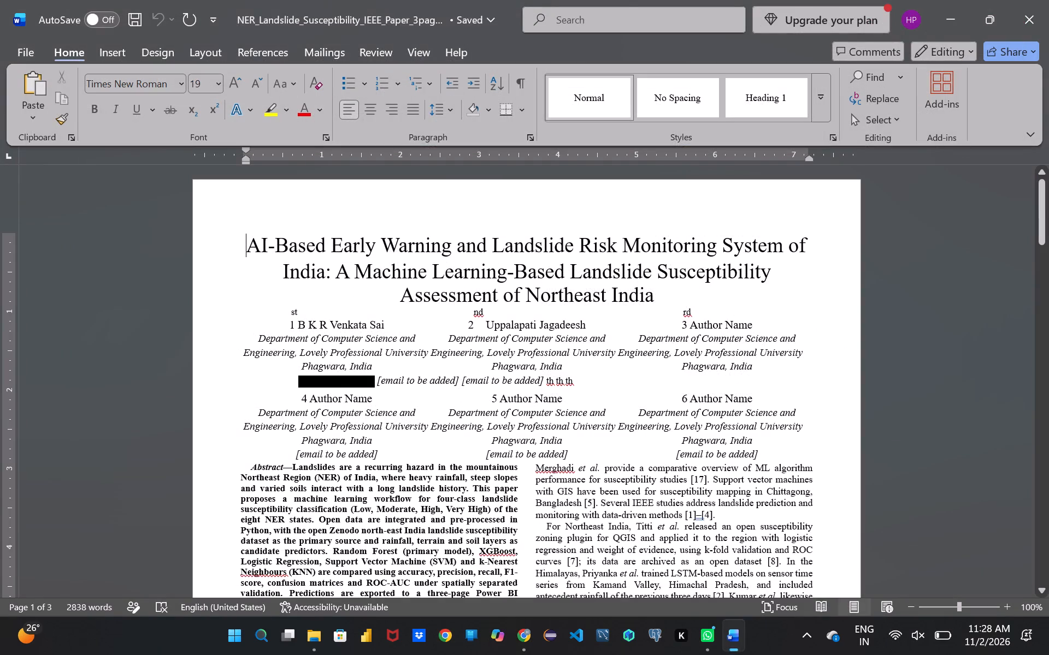
Delete the subtitle ": A Machine Learning-Based Landslide Susceptibility Assessment of Northeast India" from the paper title.
drag(326, 273, 664, 291)
key(BackSpace)
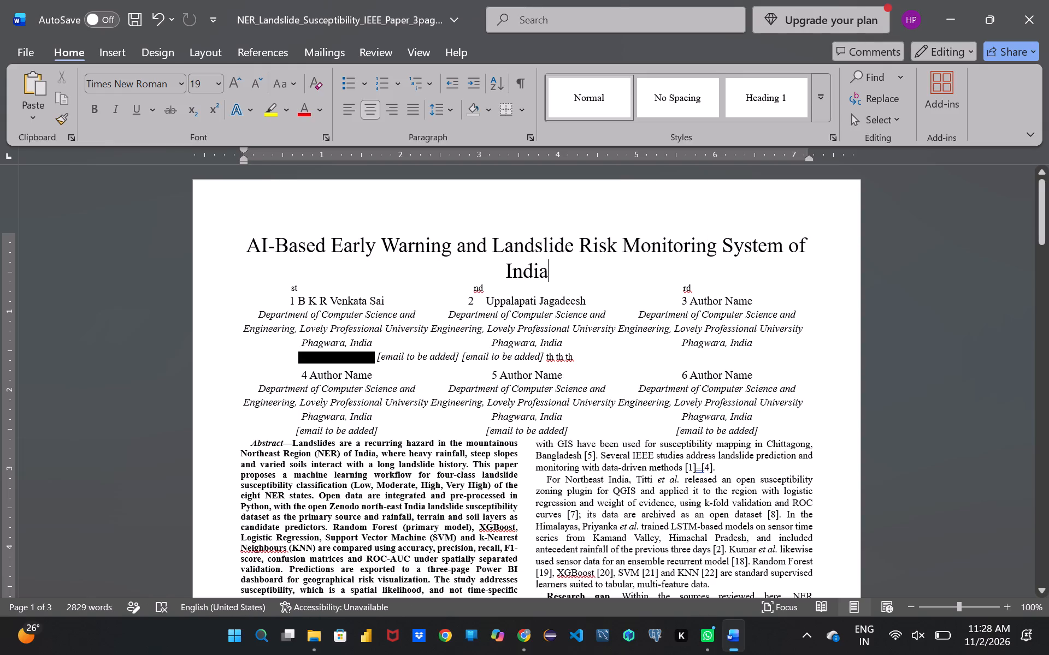
Try justified alignment on the whole paper title, undo it, and centre-align the title instead.
click(246, 249)
drag(247, 244, 559, 265)
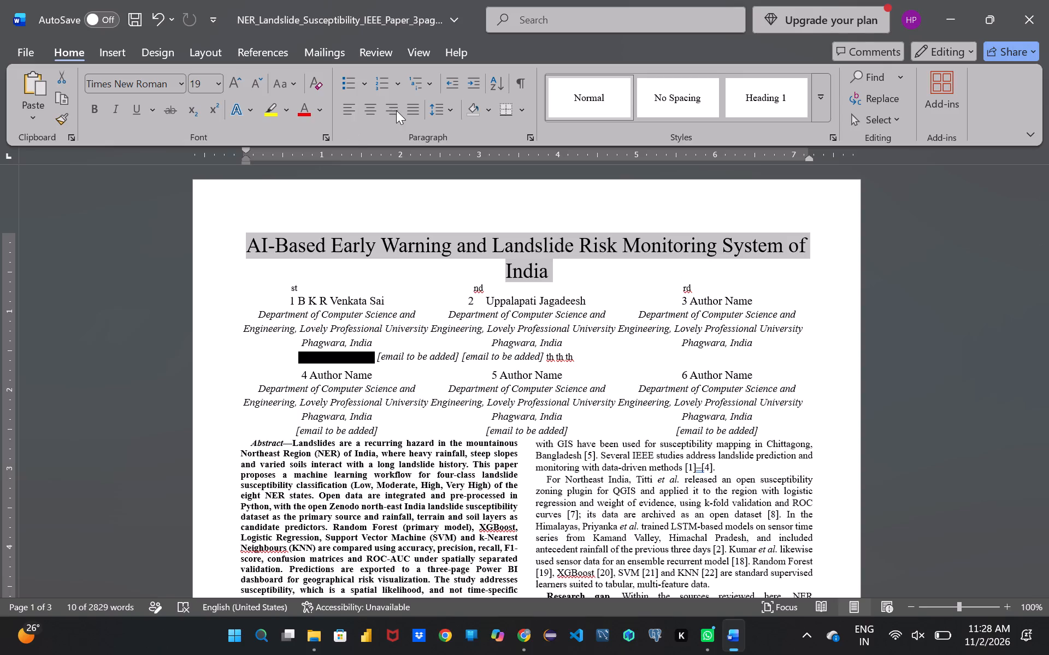
click(411, 110)
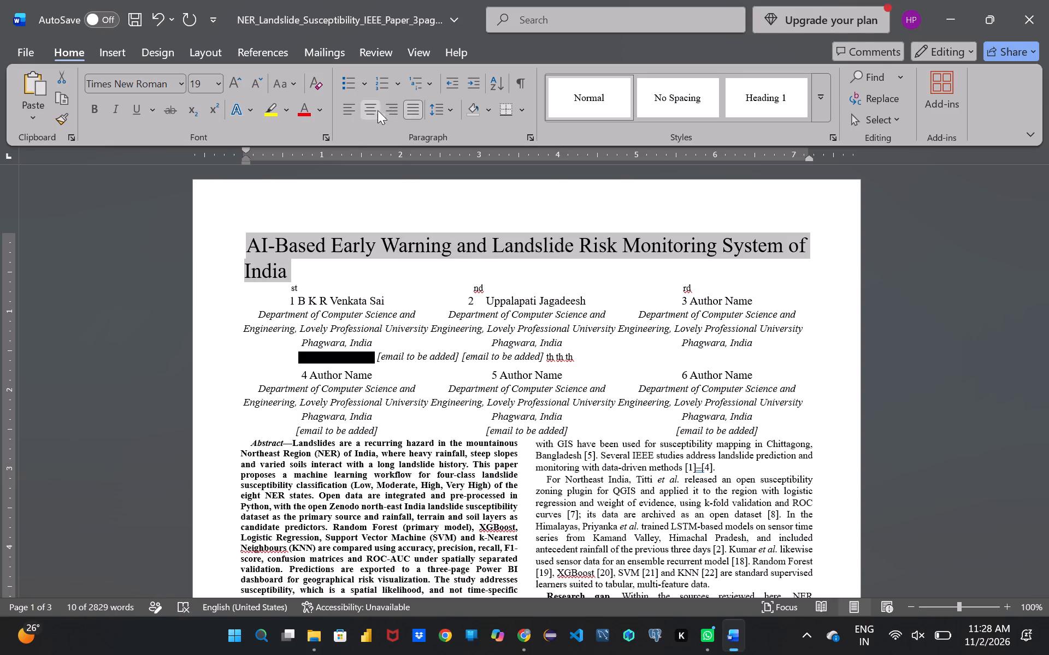
key(ctrl+z)
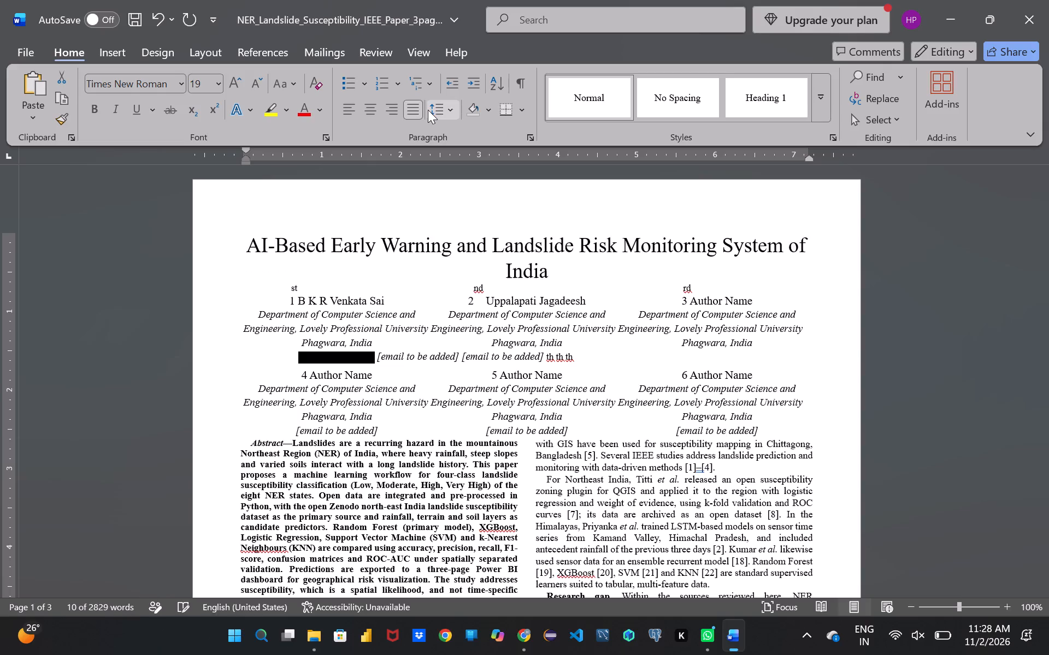
click(450, 110)
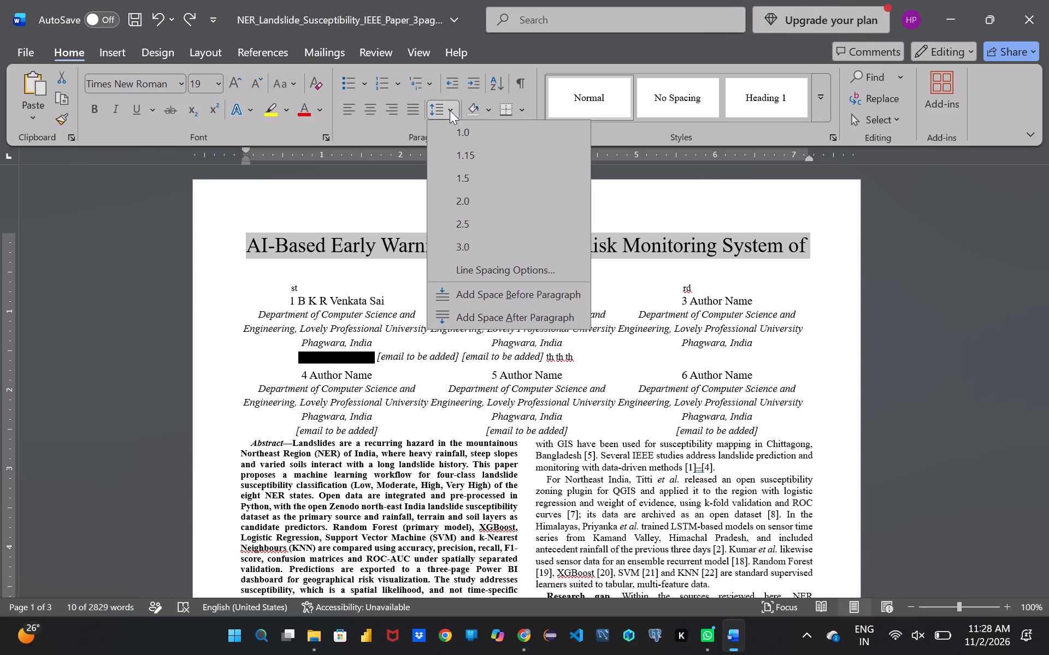
click(451, 111)
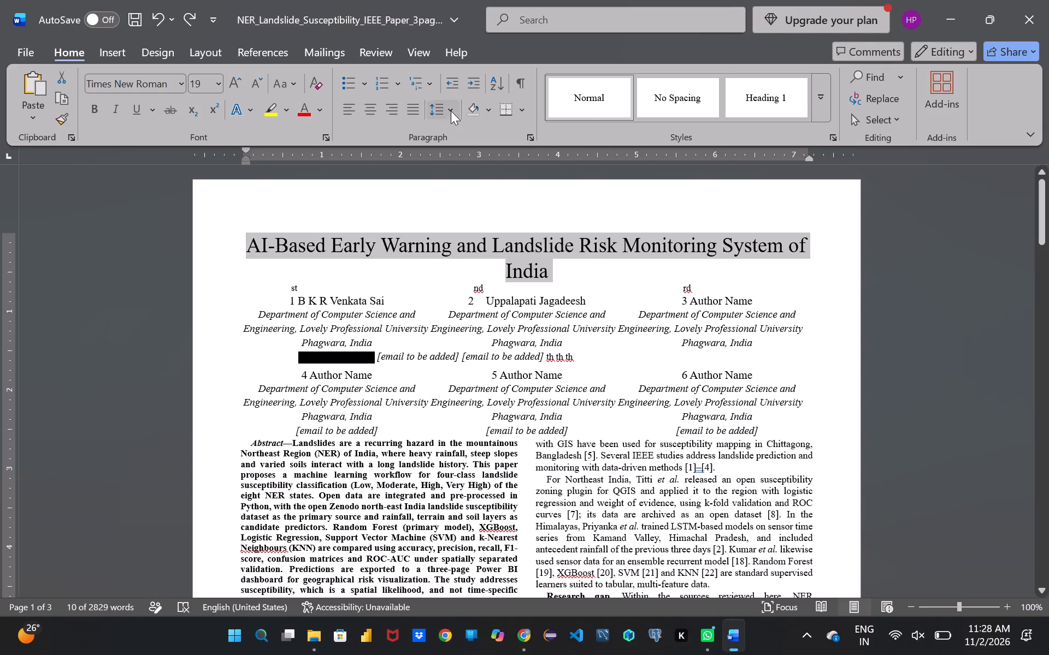
click(372, 110)
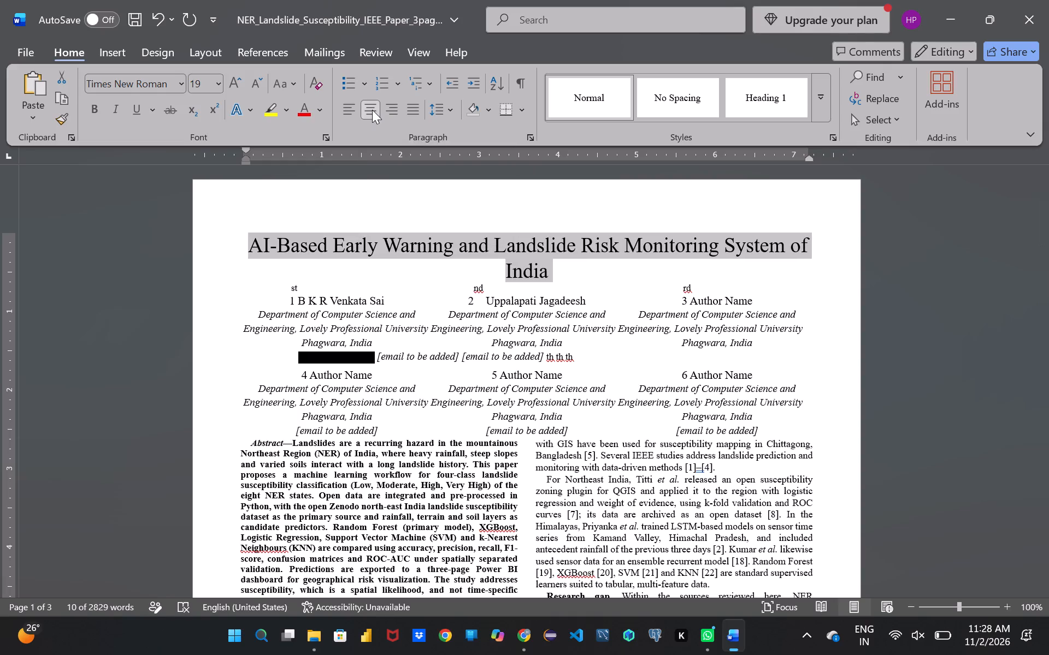
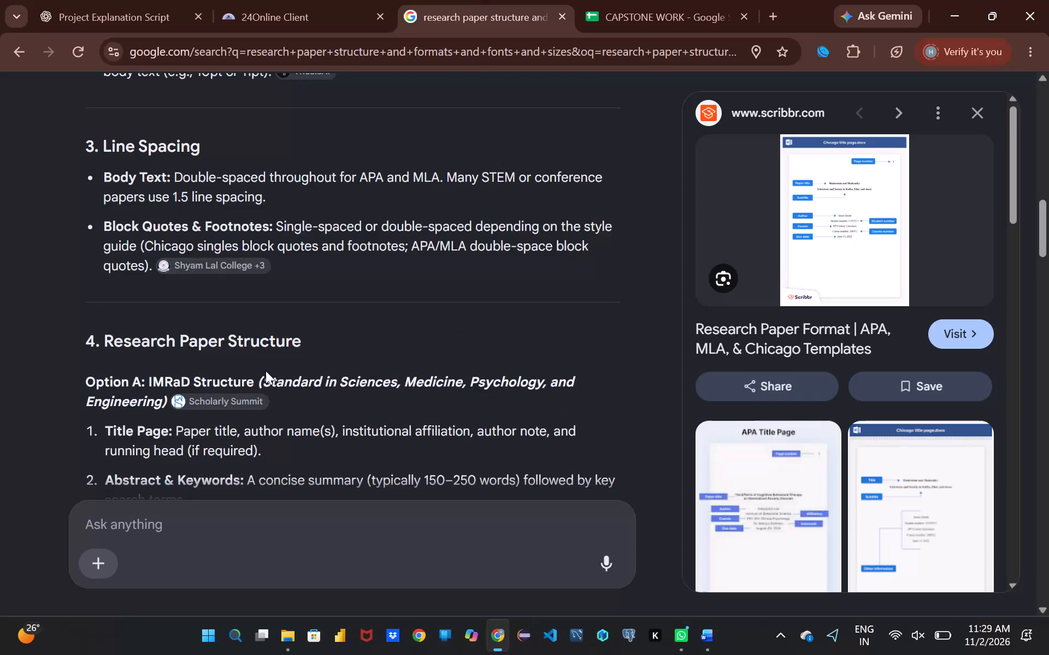
scroll(266, 371, up, 4)
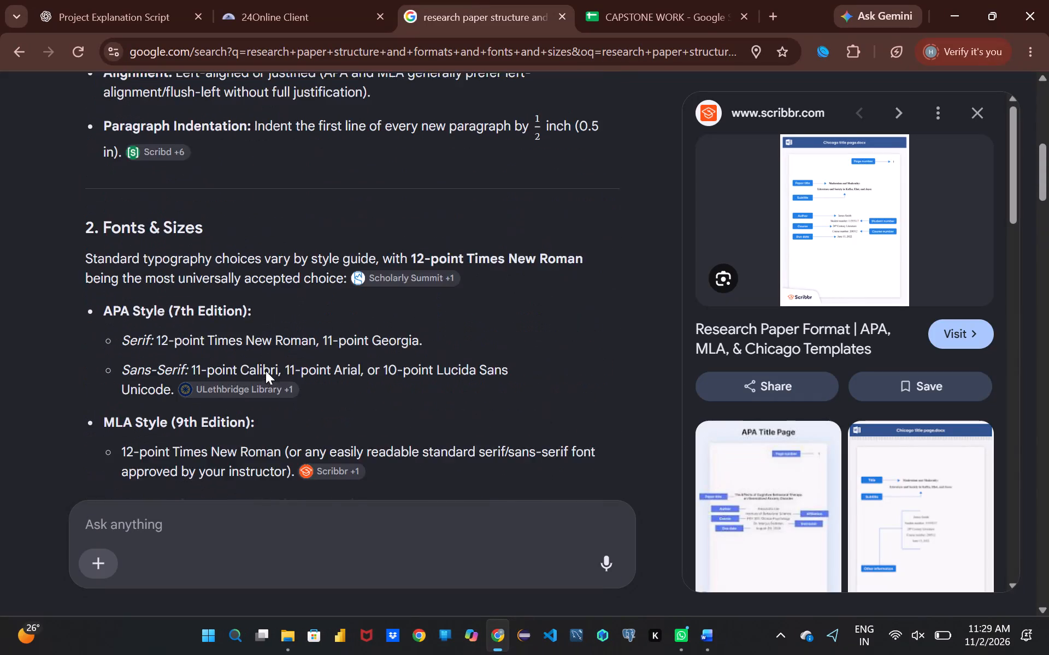
scroll(266, 371, up, 1)
scroll(266, 371, down, 3)
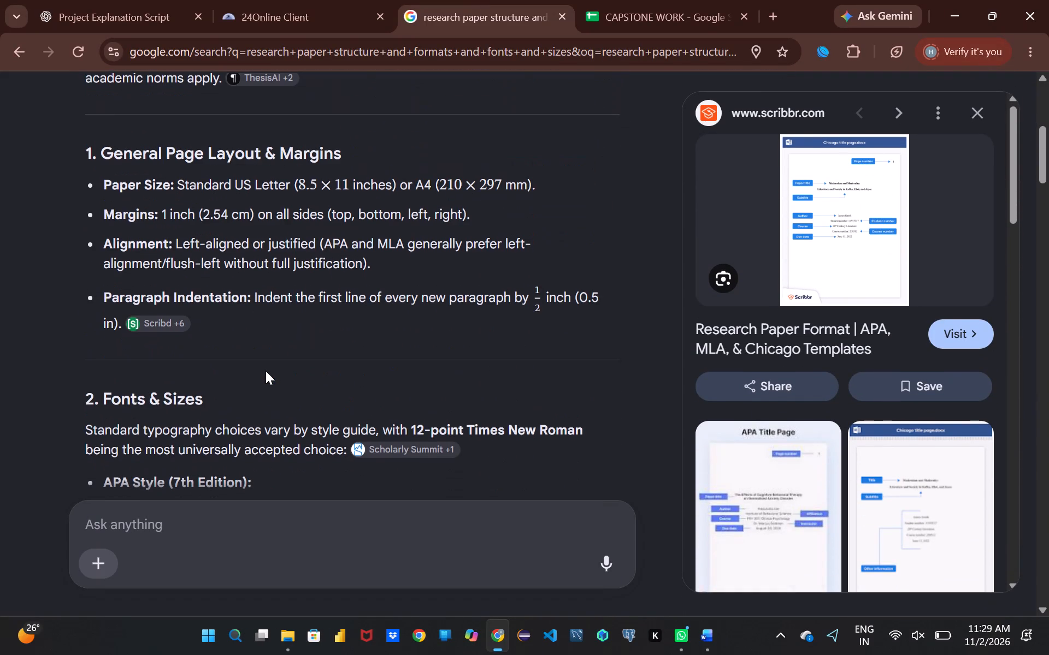
scroll(310, 406, down, 1)
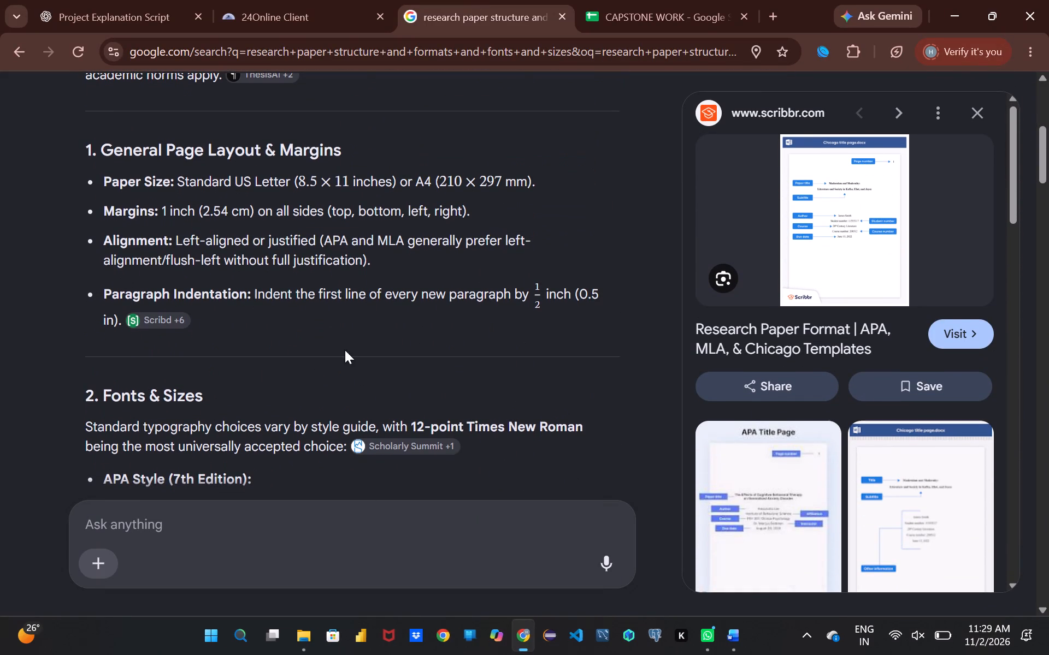
scroll(304, 372, down, 3)
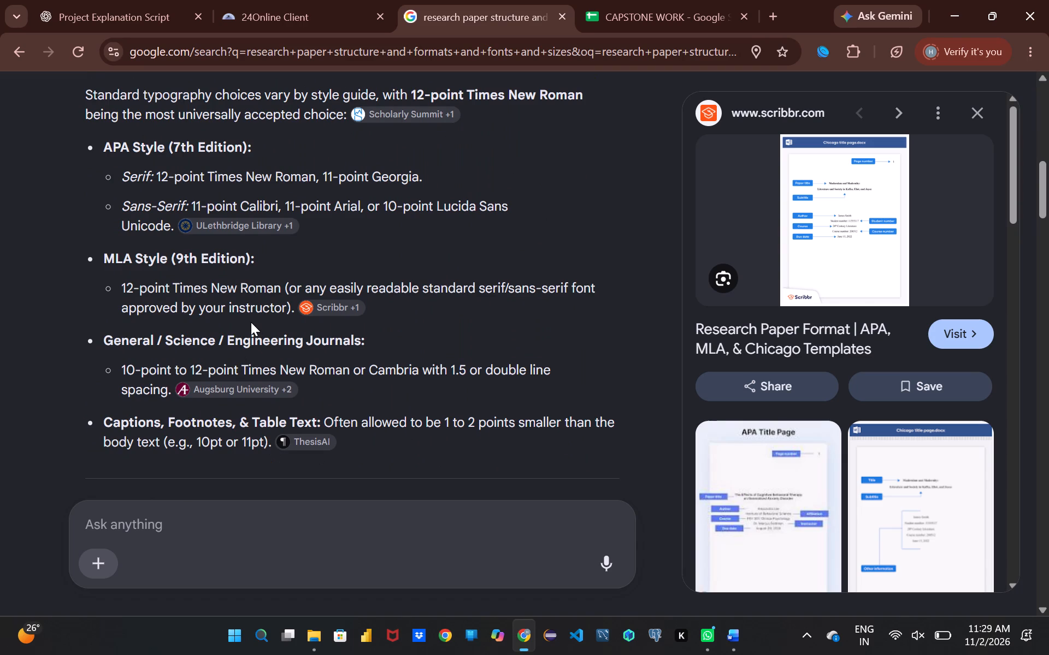
scroll(251, 322, down, 4)
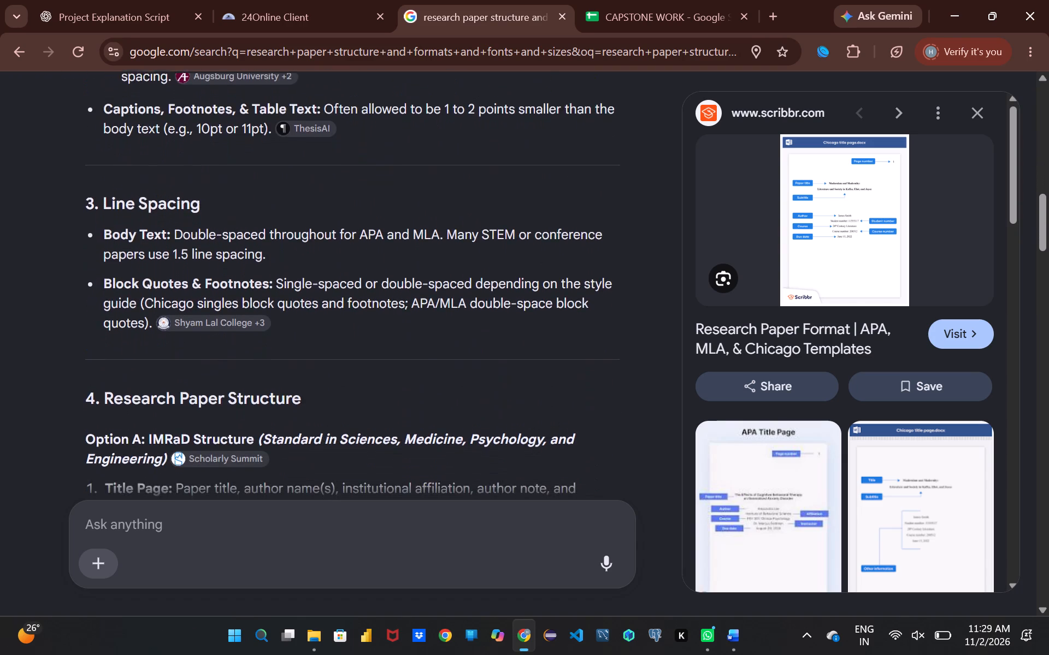
scroll(251, 322, down, 4)
click(42, 239)
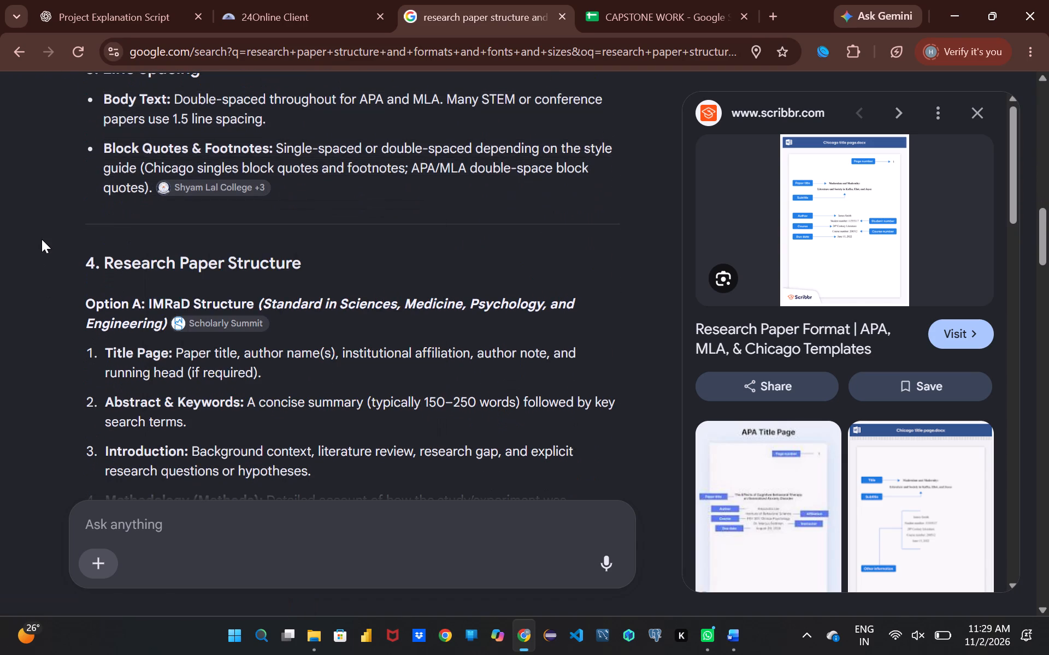
scroll(42, 239, up, 1)
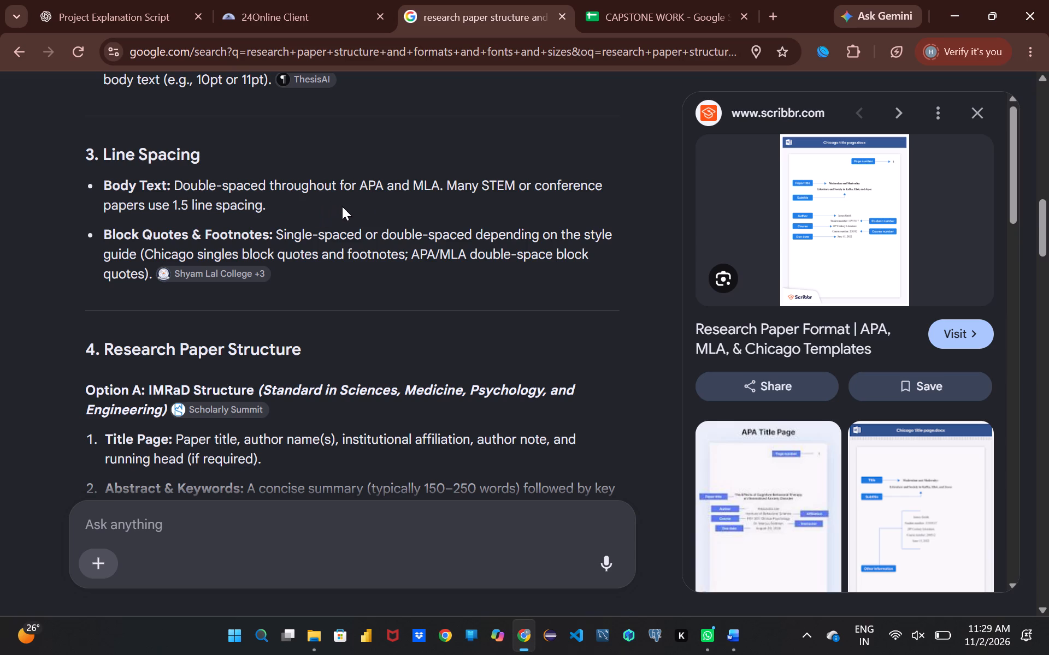
scroll(288, 277, down, 5)
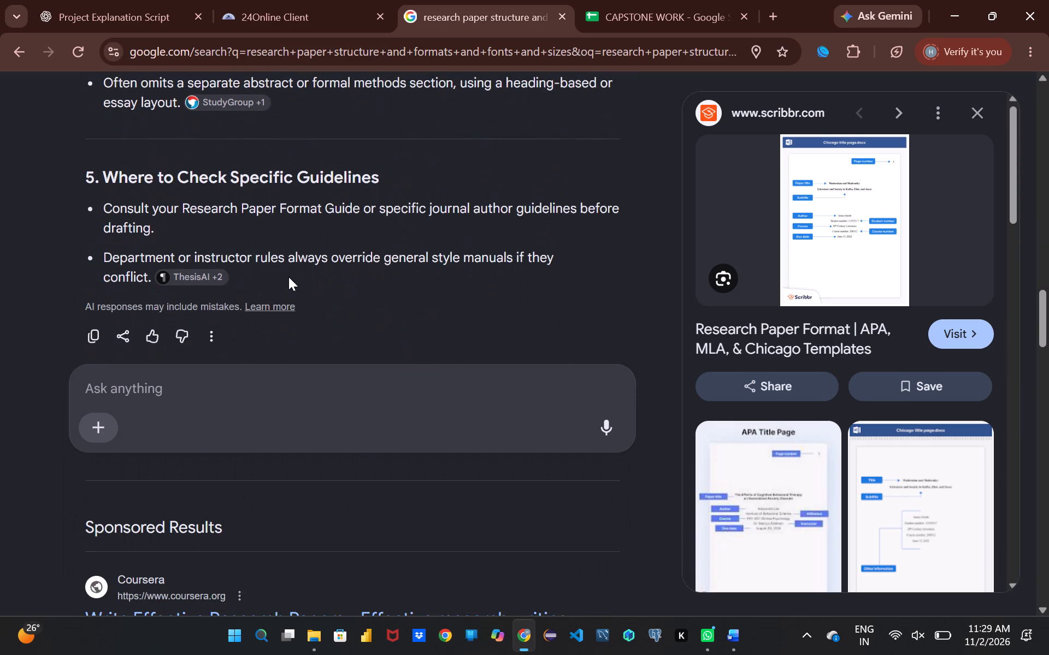
scroll(288, 277, down, 1)
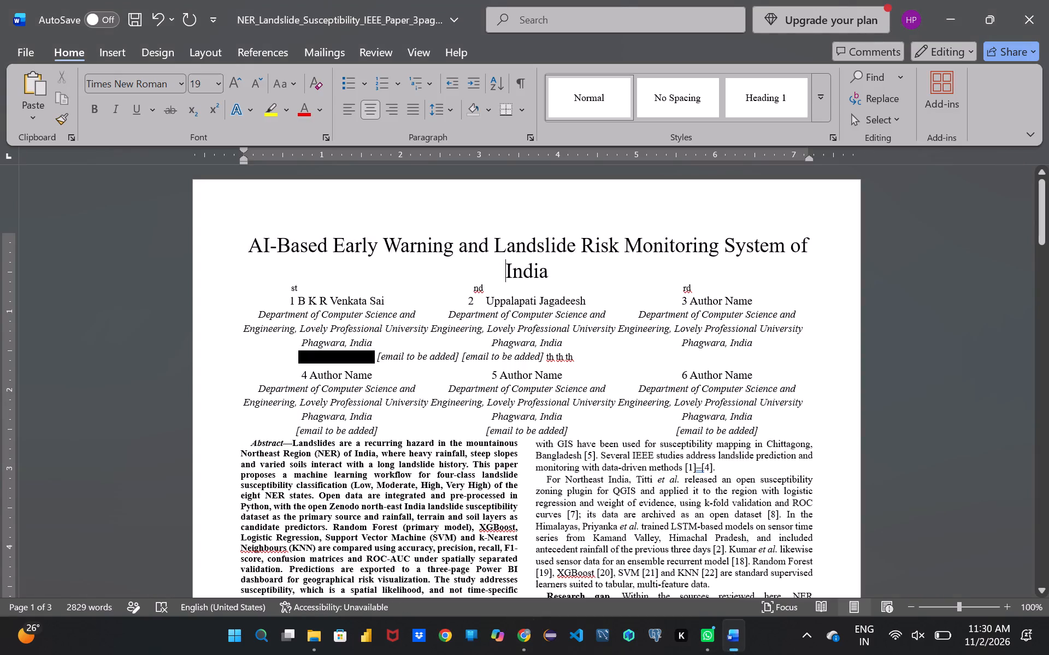
drag(552, 273, 525, 270)
drag(525, 270, 234, 246)
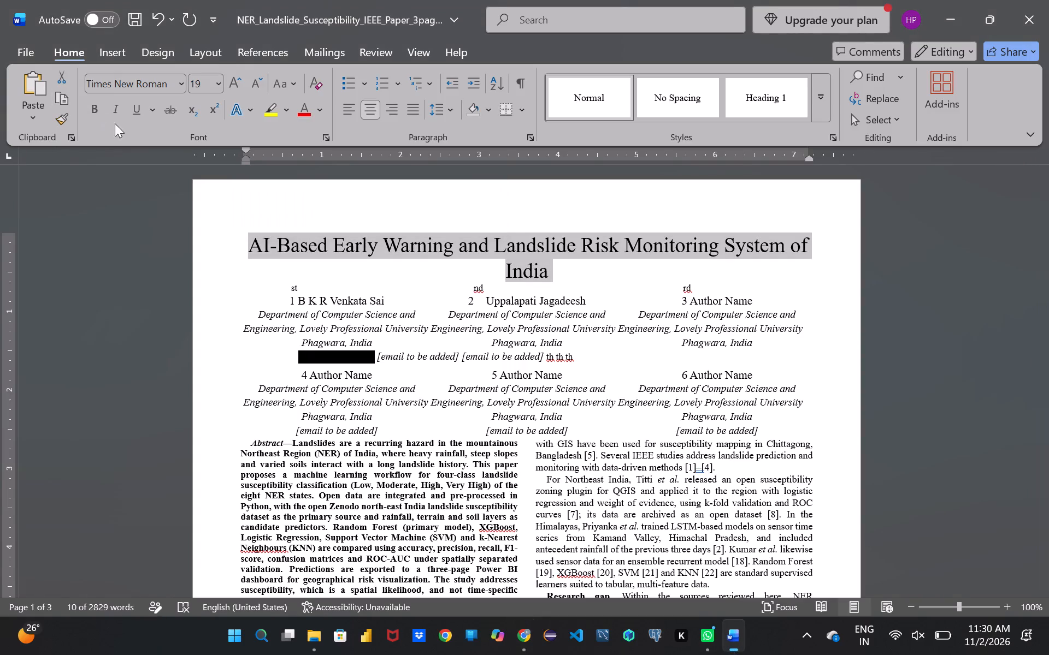
click(219, 80)
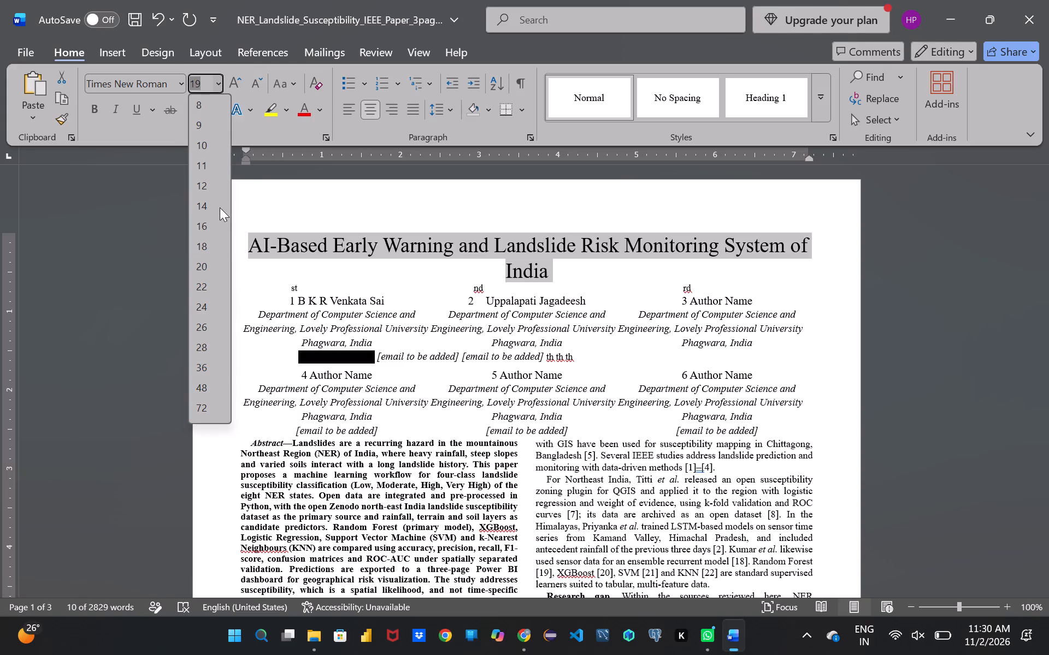
click(208, 246)
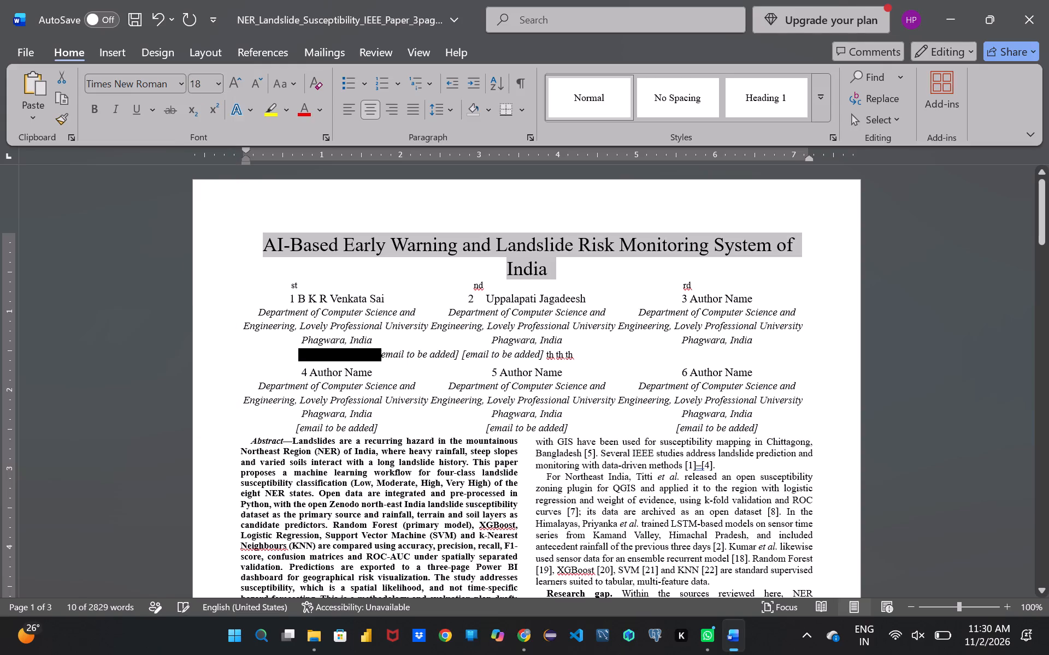
click(487, 260)
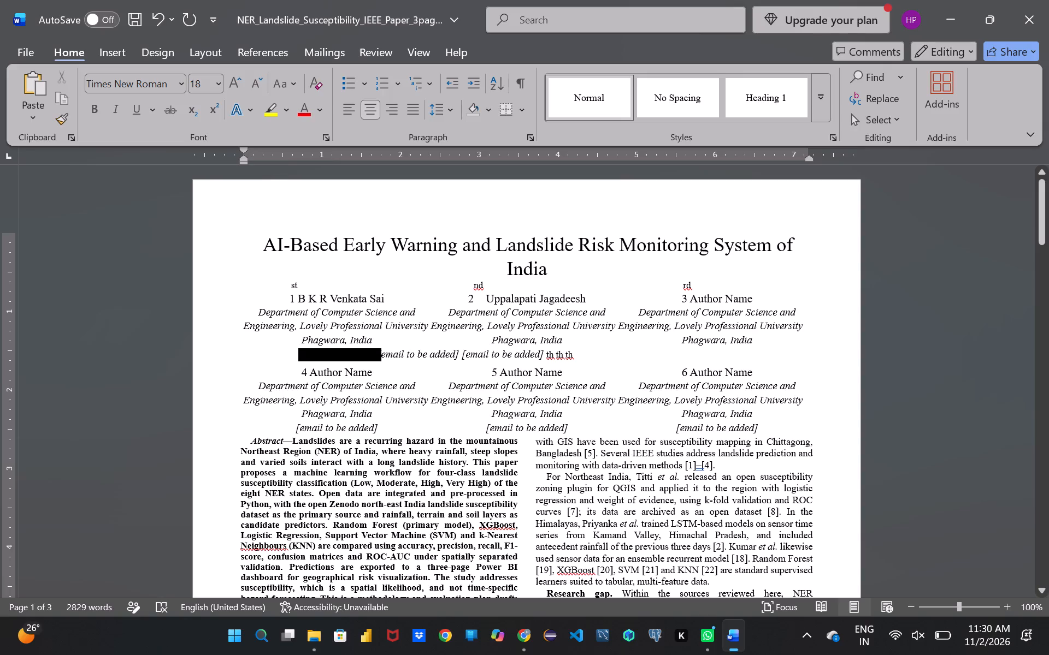
Delete the first "[email to be added]" placeholder from the email line beneath the first row of authors.
drag(458, 355, 426, 358)
drag(426, 358, 379, 361)
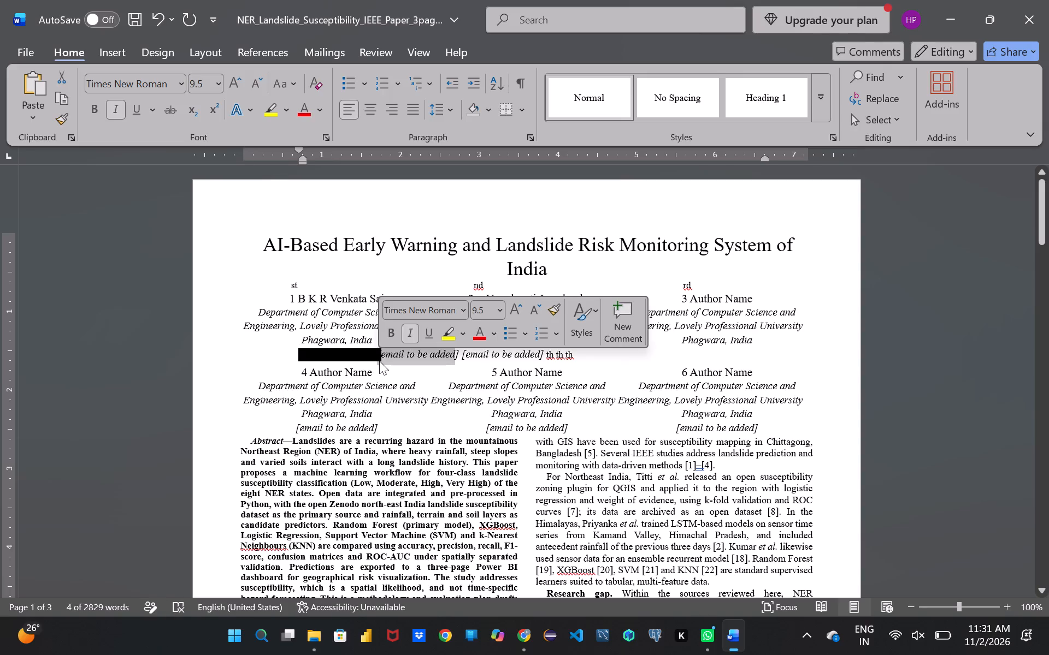
key(BackSpace)
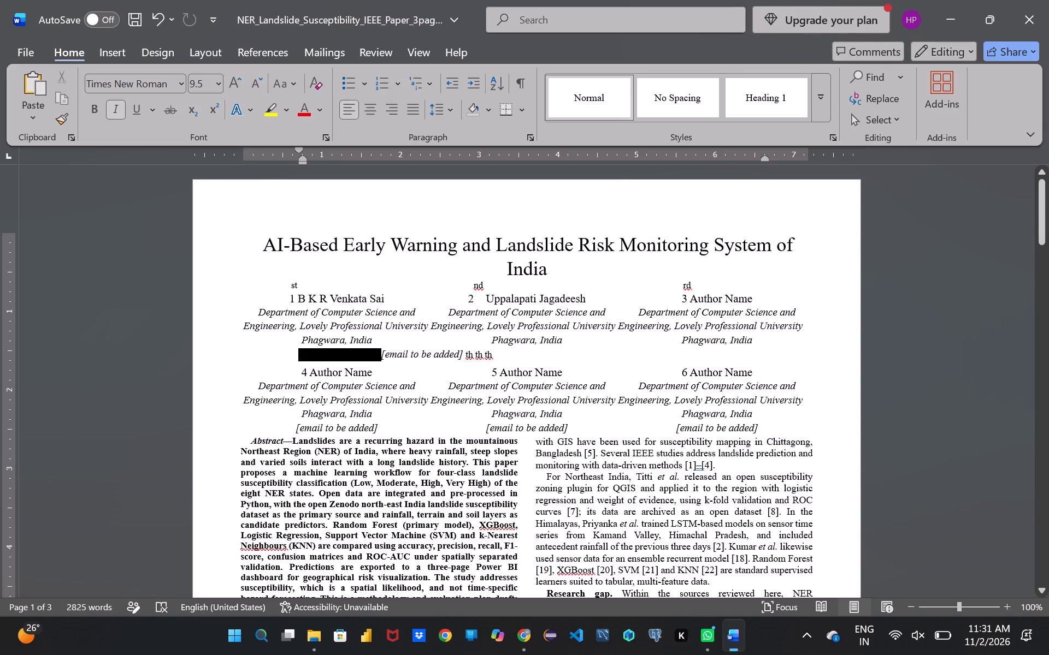
Delete the remaining "[email to be added]" placeholder from the email line beneath the first row of authors.
drag(464, 356, 404, 359)
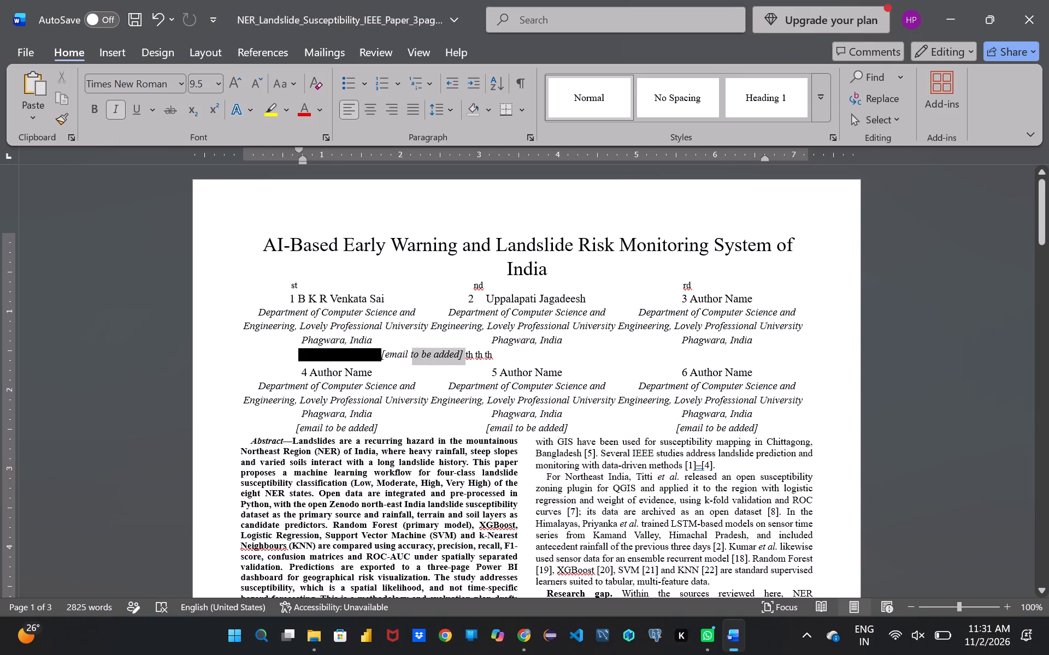
drag(404, 359, 382, 355)
key(BackSpace)
key(BackSpace)
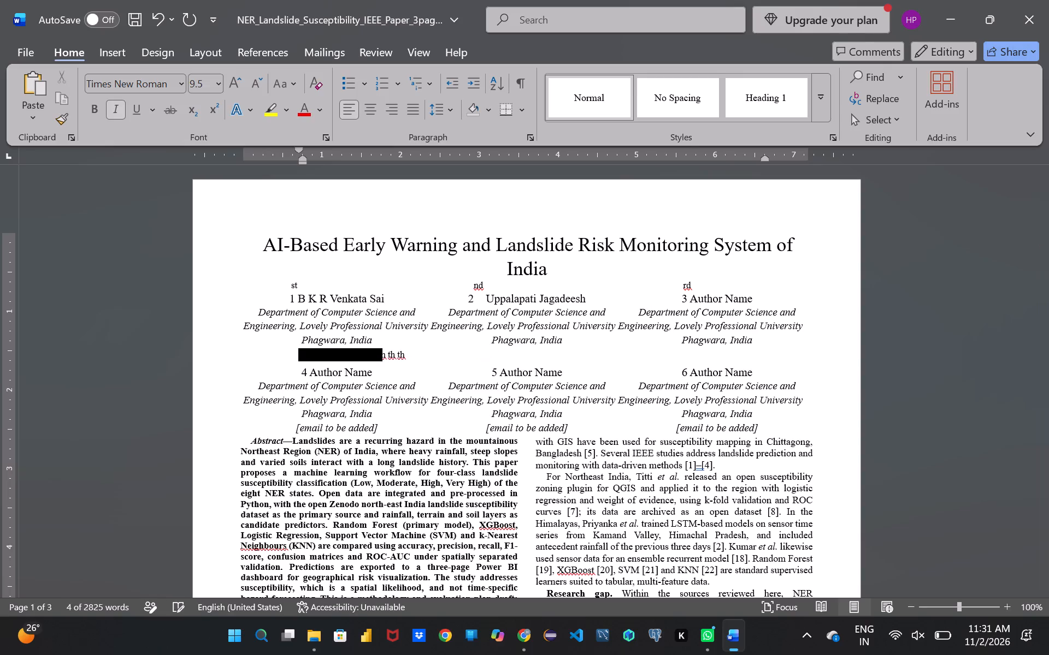
key(BackSpace)
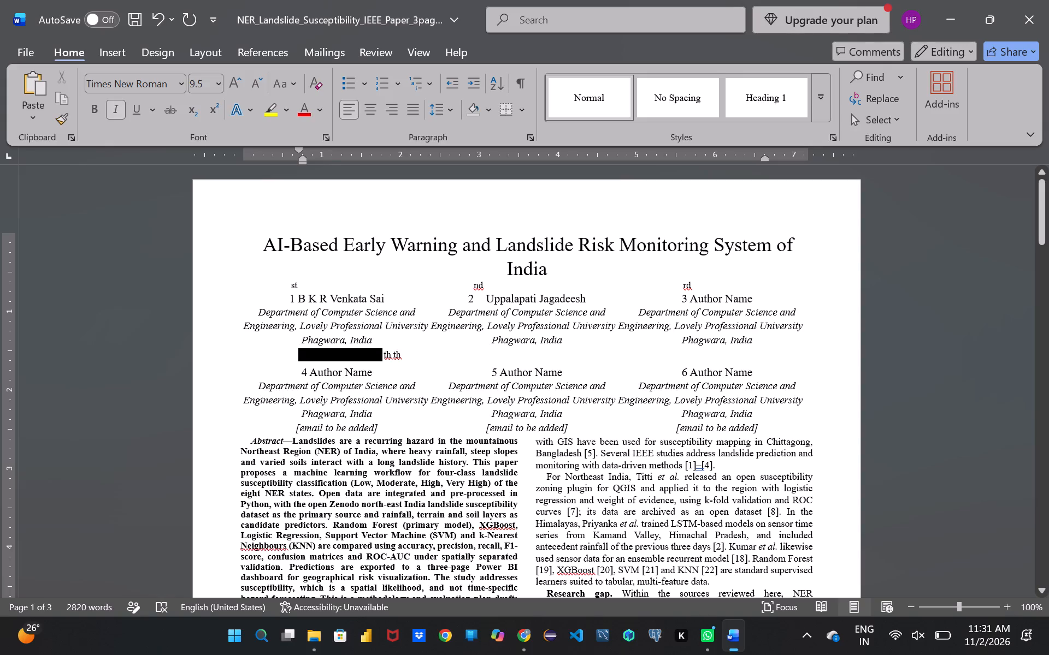
Delete the stray "th th" text at the end of the email line beneath the first row of authors.
click(408, 353)
key(BackSpace)
key(BackSpace)
key(BackSpace)
key(BackSpace)
key(BackSpace)
key(BackSpace)
key(BackSpace)
key(BackSpace)
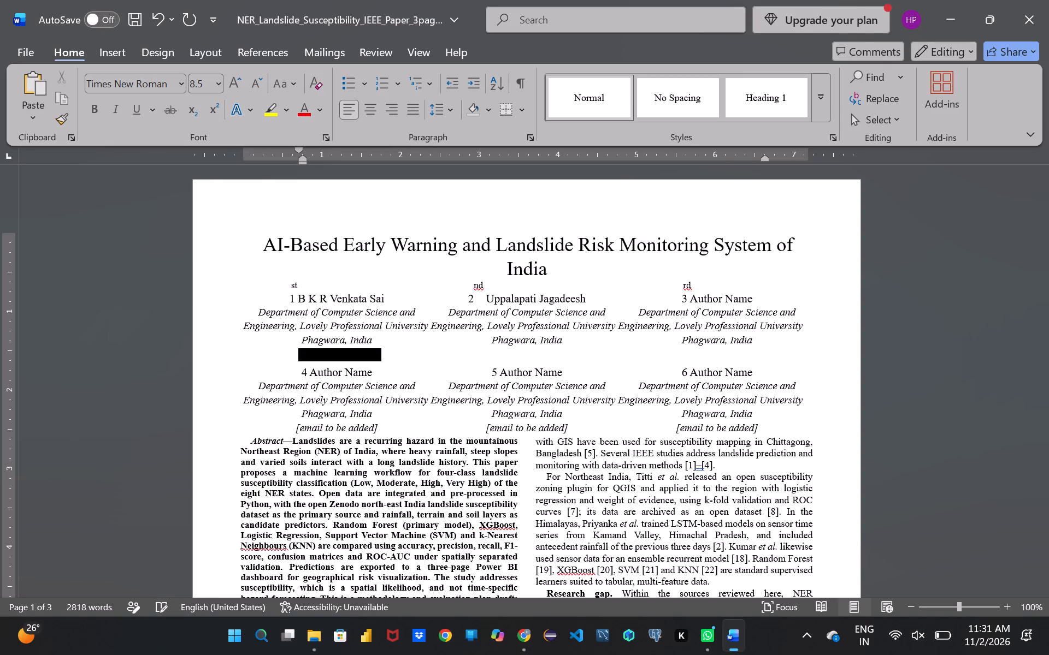
Add the ordinal suffix "th" after the numbers 4, 5 and 6 in the second row of author names.
click(306, 373)
text(th)
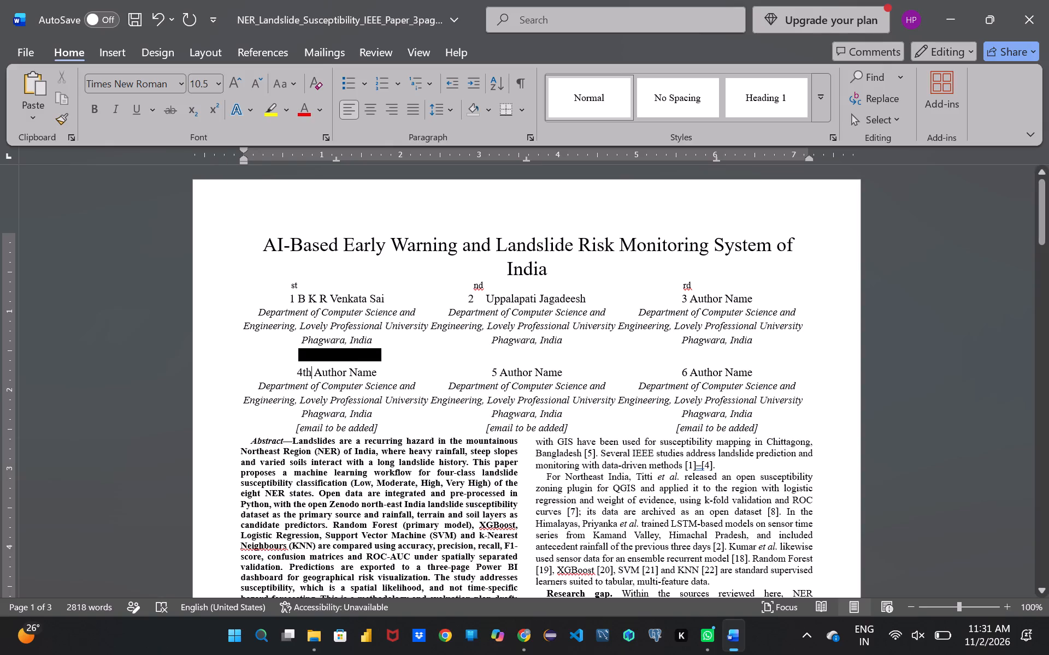
click(497, 370)
text(th)
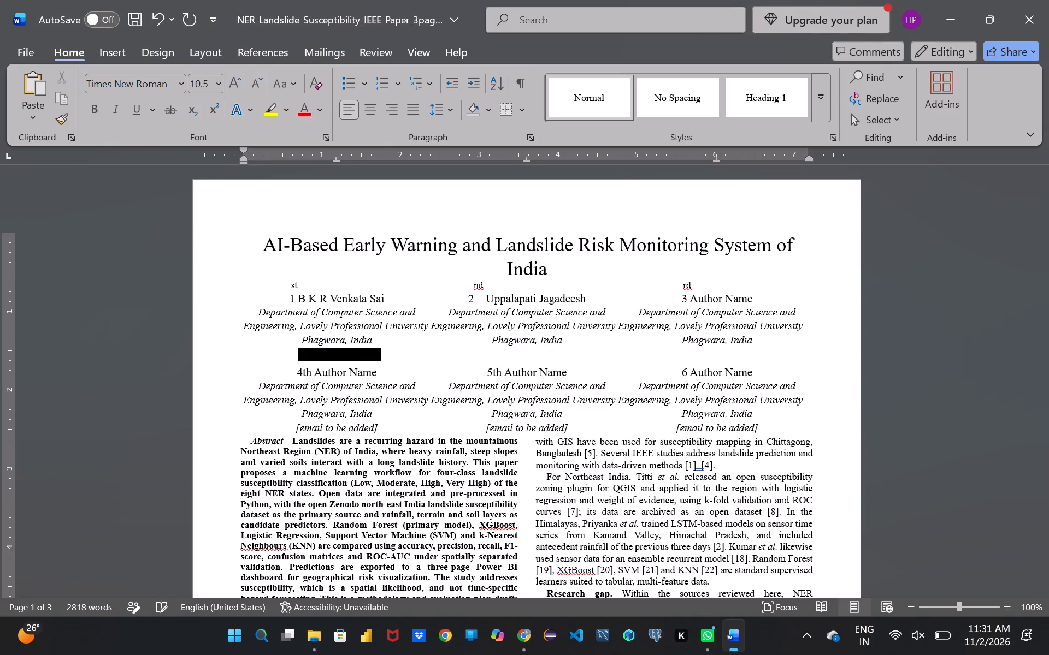
click(686, 371)
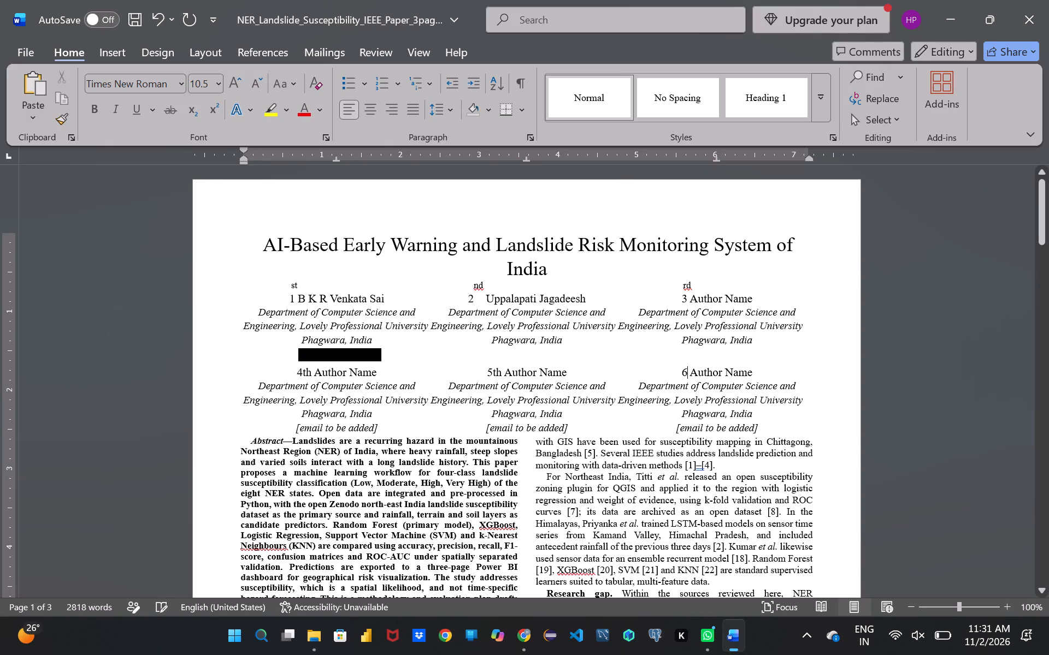
text(th)
Place the text cursor at the end of the email line beneath the first row of authors.
click(493, 354)
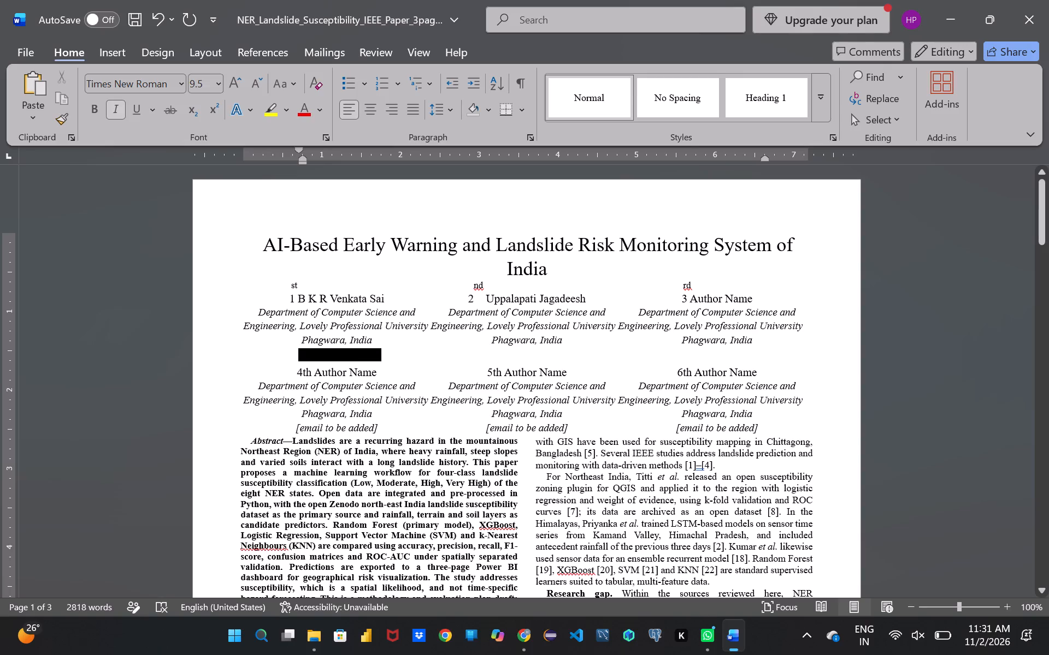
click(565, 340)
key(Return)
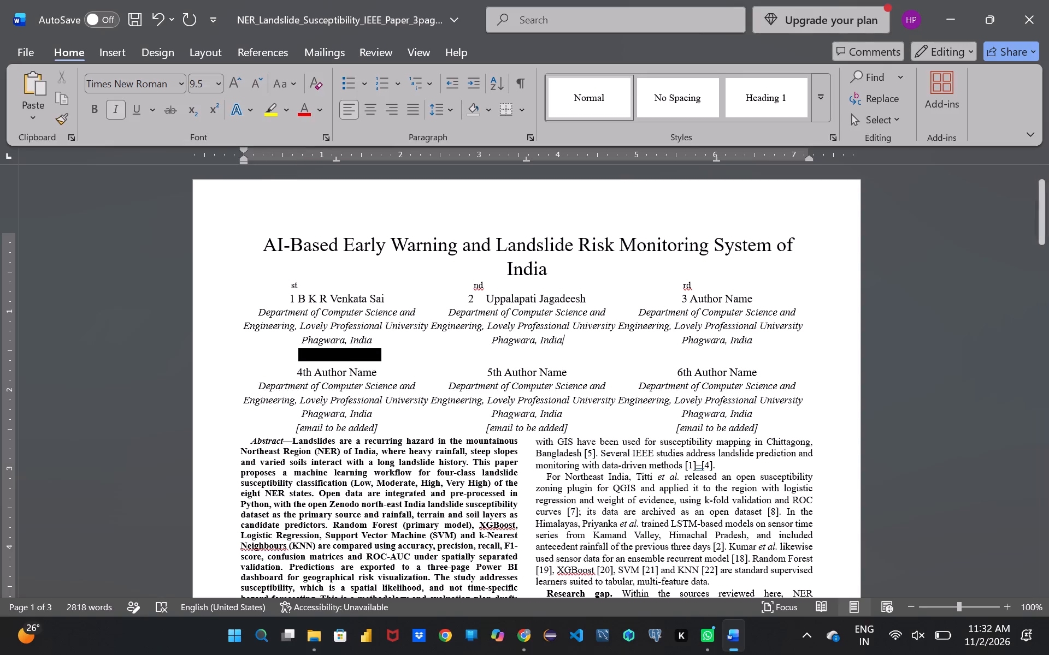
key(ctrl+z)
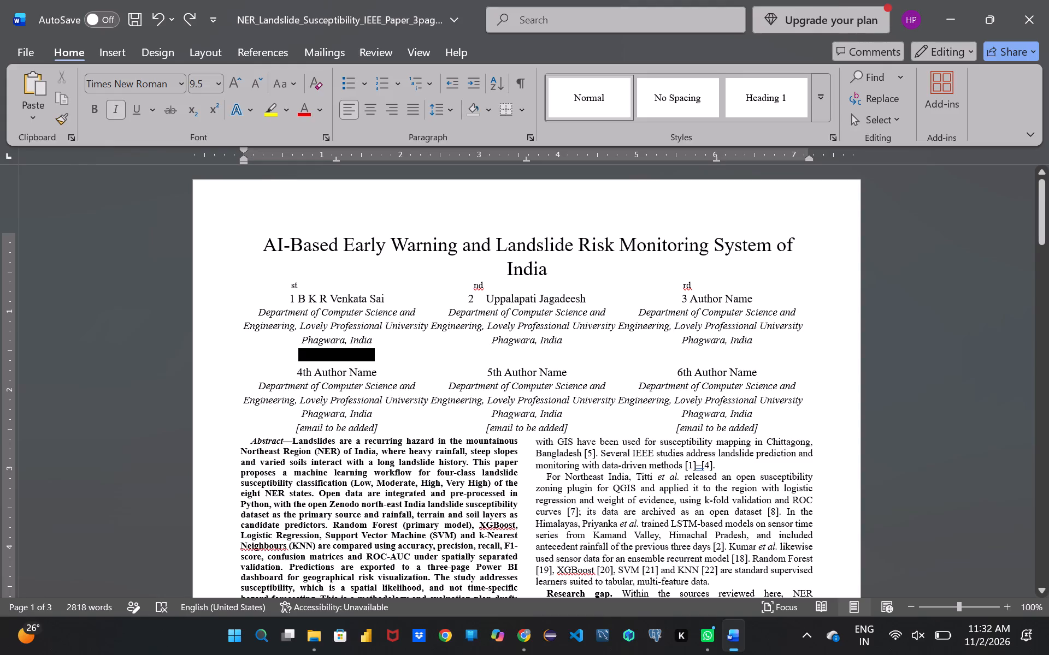
Enter the second author's identifier on the email line, spaced across to sit beneath the second author's "Phagwara, India" text.
click(378, 353)
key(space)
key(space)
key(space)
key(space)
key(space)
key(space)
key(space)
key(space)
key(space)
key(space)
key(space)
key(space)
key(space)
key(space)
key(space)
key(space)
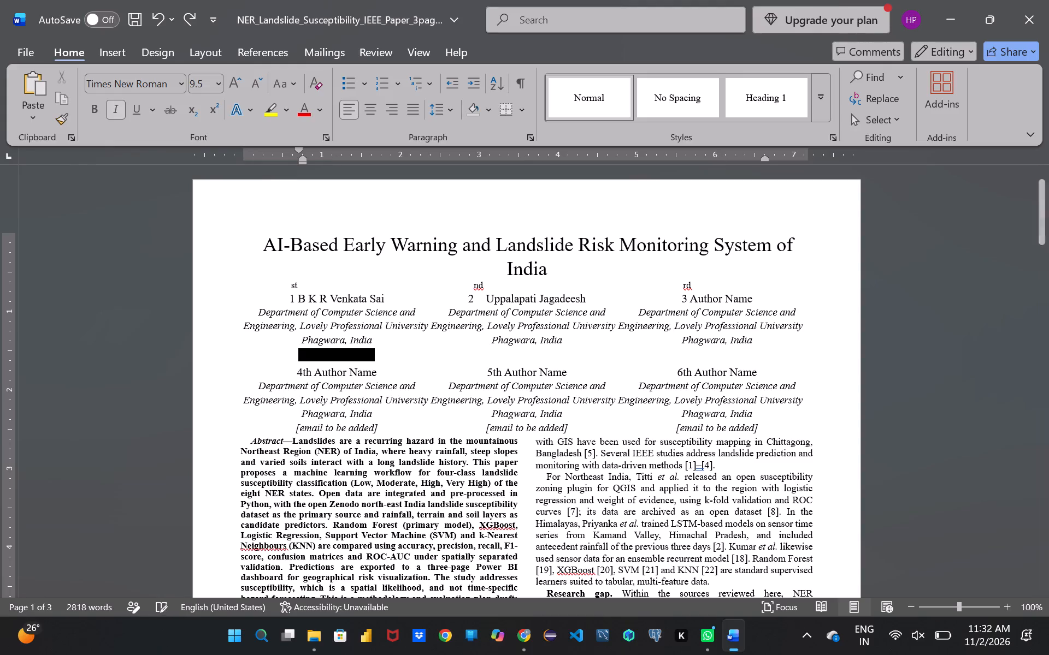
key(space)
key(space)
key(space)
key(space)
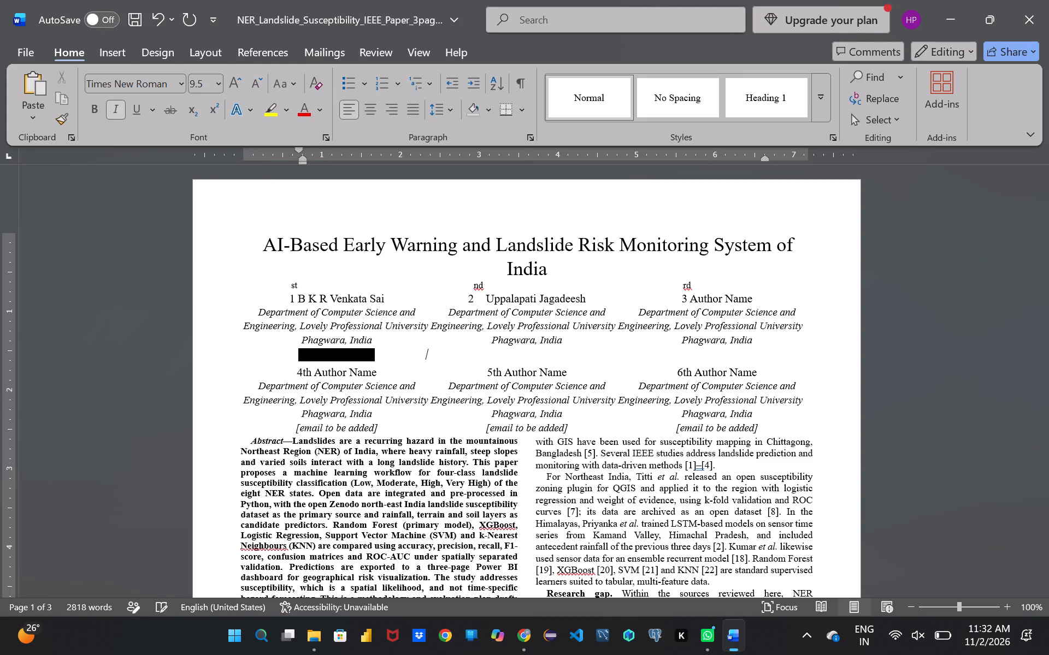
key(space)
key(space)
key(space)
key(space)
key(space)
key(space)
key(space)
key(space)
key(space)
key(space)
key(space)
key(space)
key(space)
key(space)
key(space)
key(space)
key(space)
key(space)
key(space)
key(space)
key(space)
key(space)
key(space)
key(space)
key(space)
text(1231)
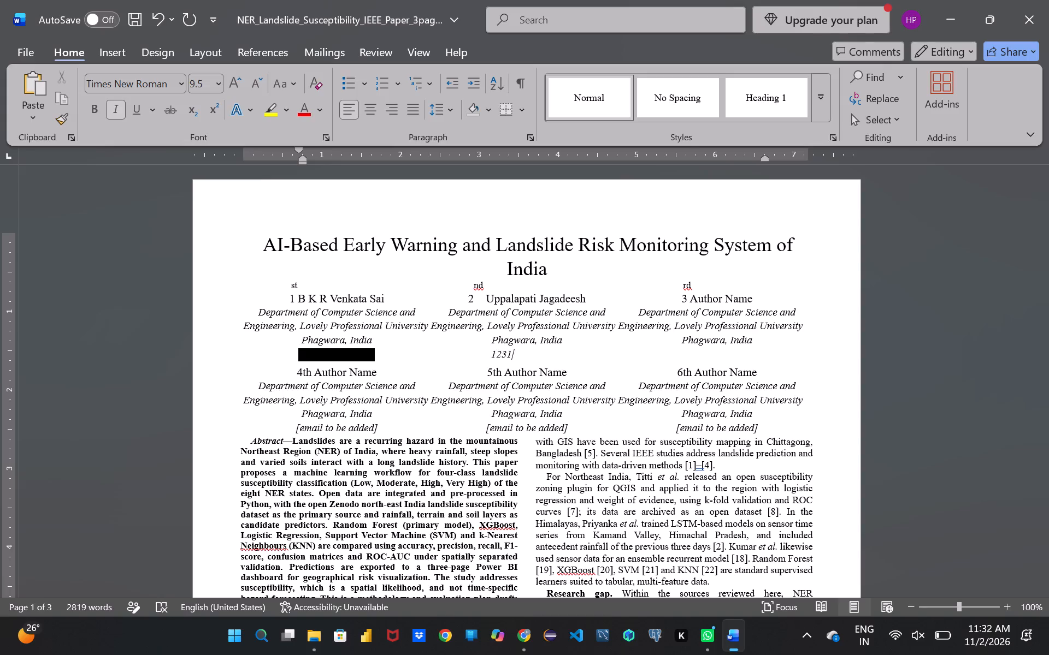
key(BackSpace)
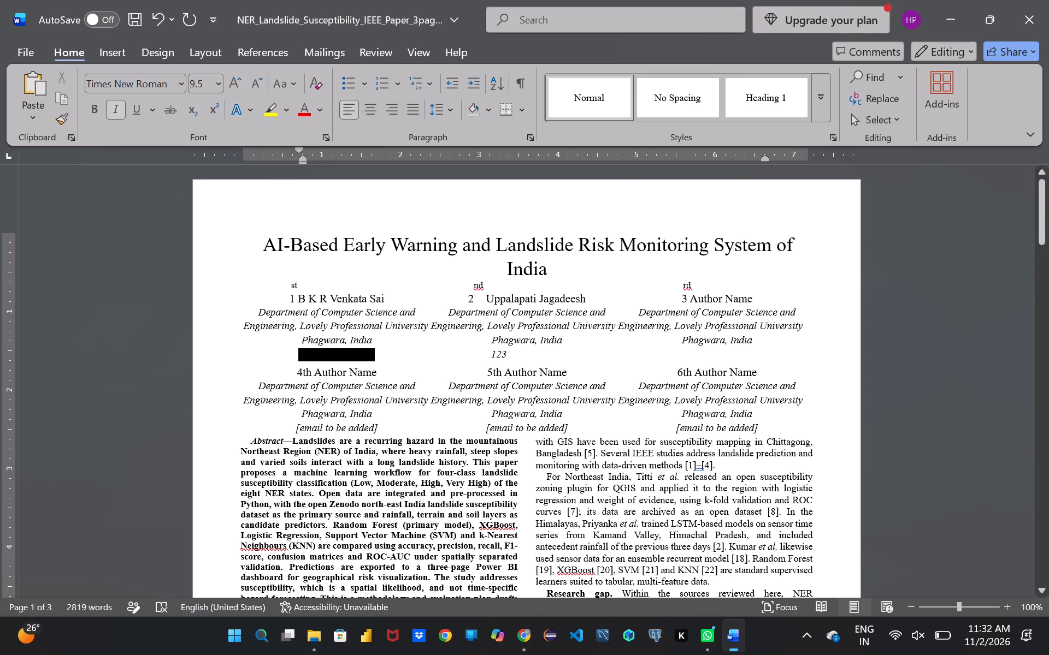
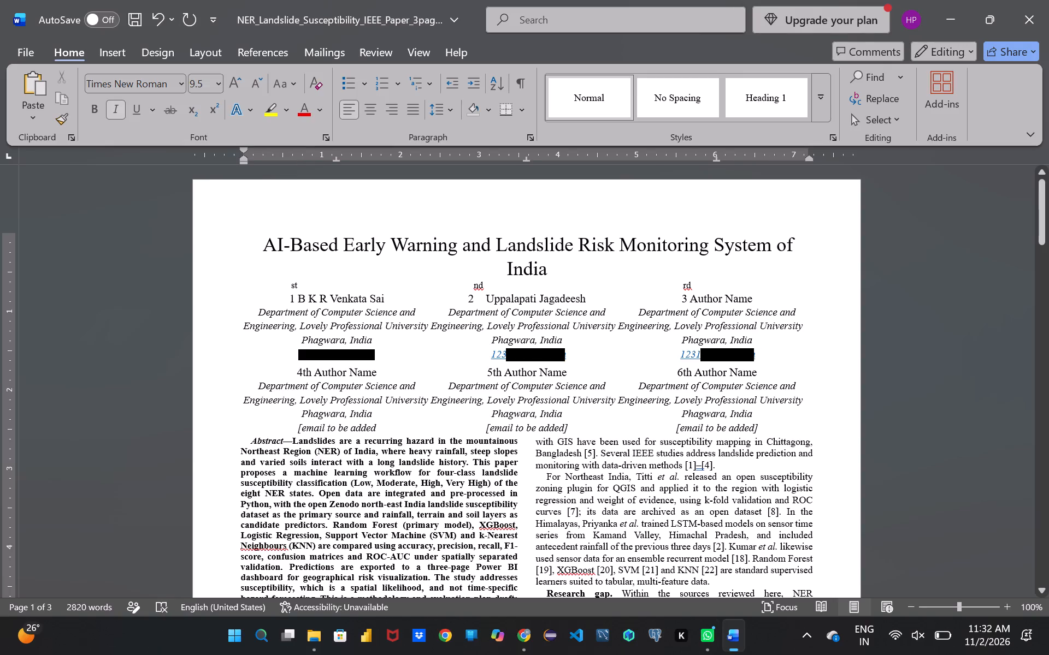
Delete all the "[email to be added]" placeholder text from the email line beneath the second row of authors.
click(767, 425)
key(BackSpace)
key(BackSpace)
key(BackSpace)
key(BackSpace)
key(BackSpace)
key(BackSpace)
key(BackSpace)
key(BackSpace)
key(BackSpace)
key(BackSpace)
key(BackSpace)
key(BackSpace)
key(BackSpace)
key(BackSpace)
key(BackSpace)
key(BackSpace)
key(BackSpace)
key(BackSpace)
key(BackSpace)
key(BackSpace)
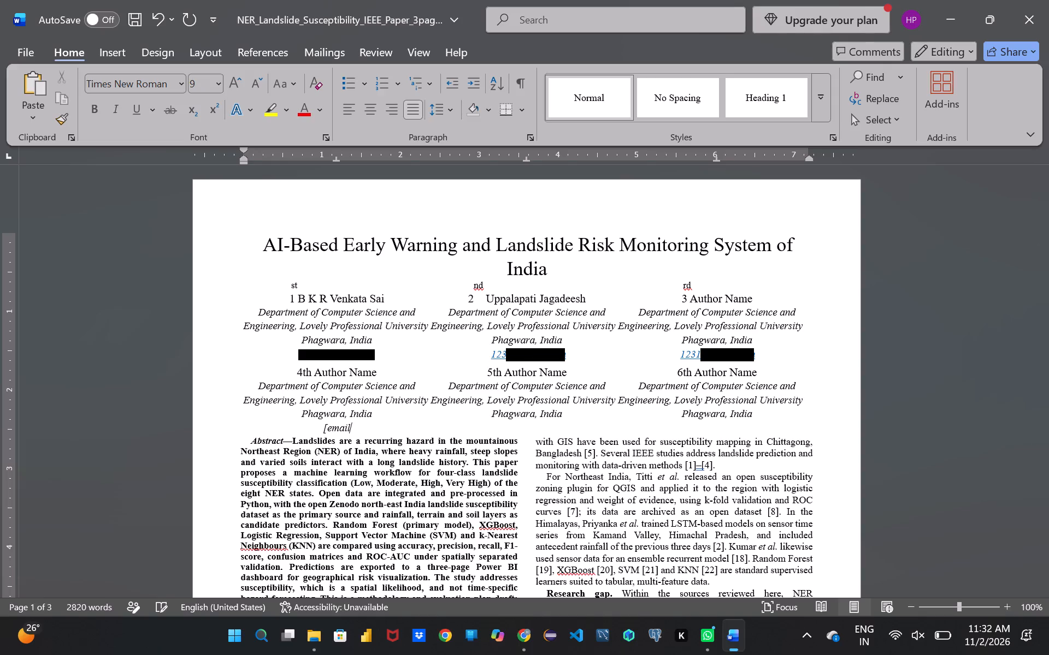
key(BackSpace)
key(BackSpace)
key(BackSpace)
key(BackSpace)
key(BackSpace)
key(BackSpace)
key(BackSpace)
key(BackSpace)
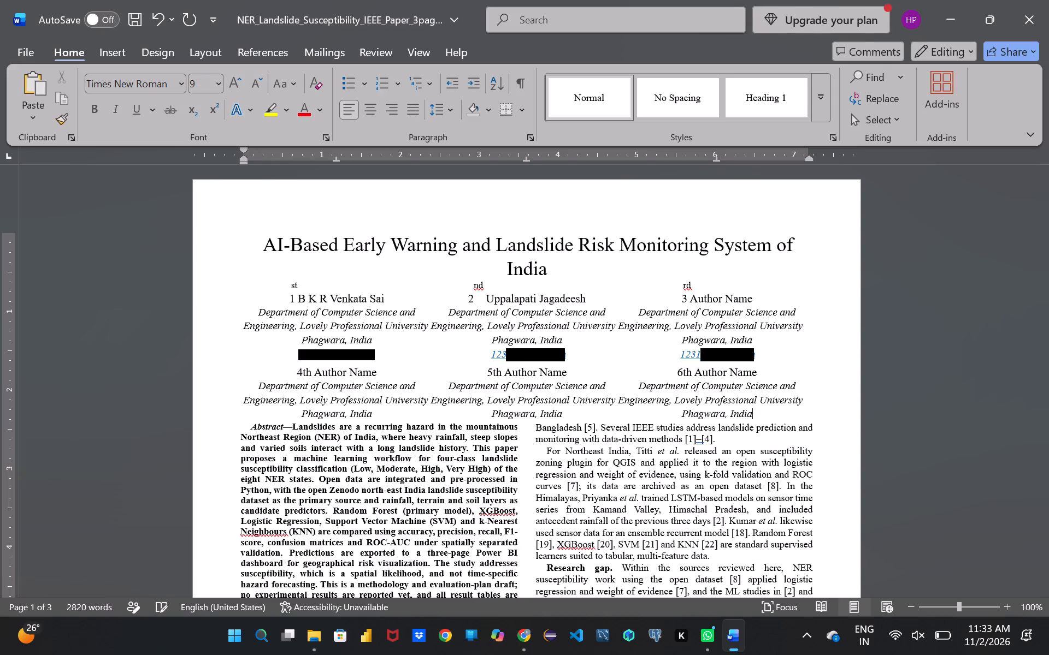
Insert two blank lines after the second author row's "Phagwara, India" line, above the abstract.
key(Return)
key(Return)
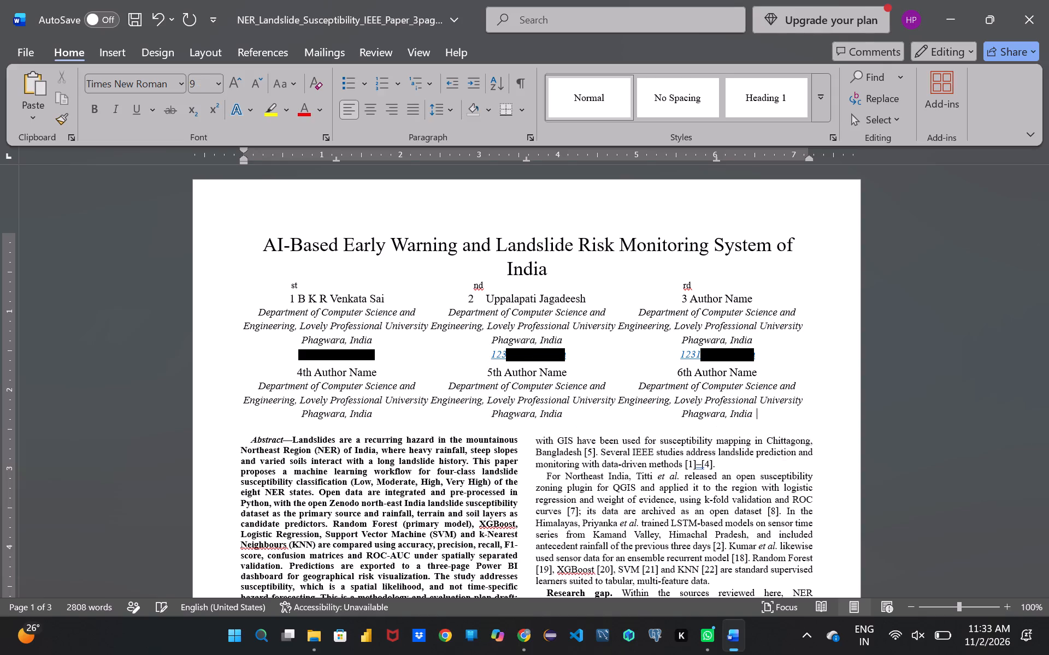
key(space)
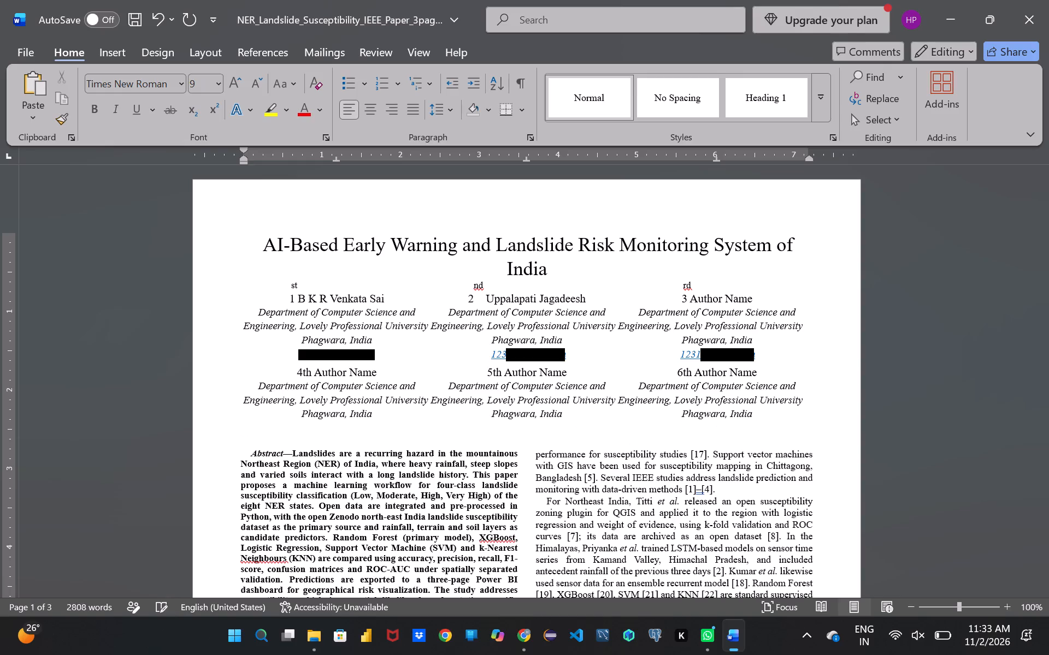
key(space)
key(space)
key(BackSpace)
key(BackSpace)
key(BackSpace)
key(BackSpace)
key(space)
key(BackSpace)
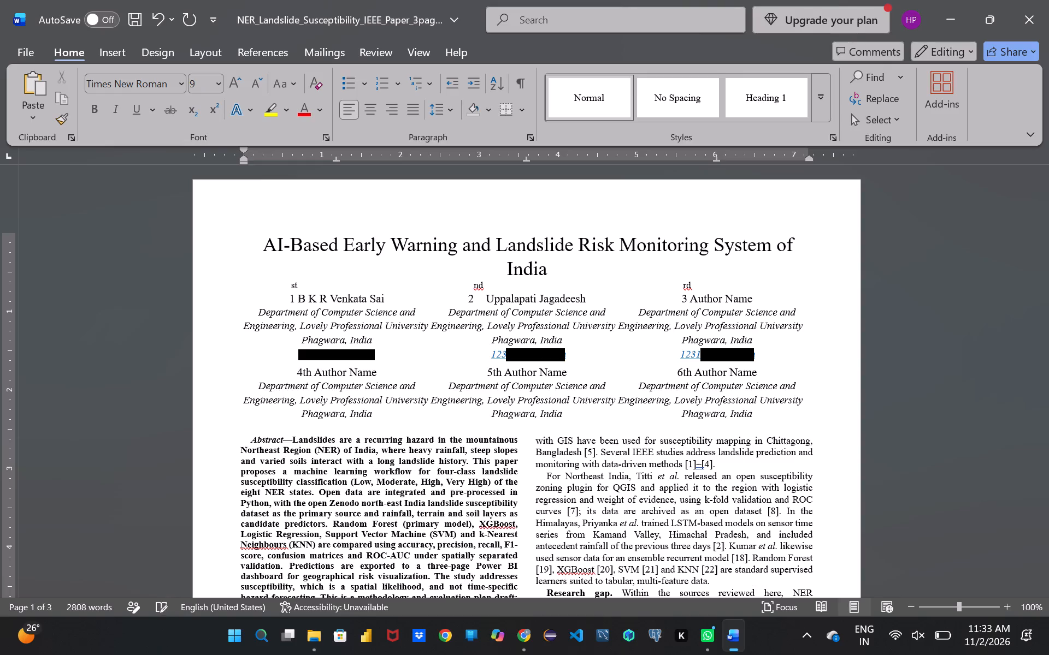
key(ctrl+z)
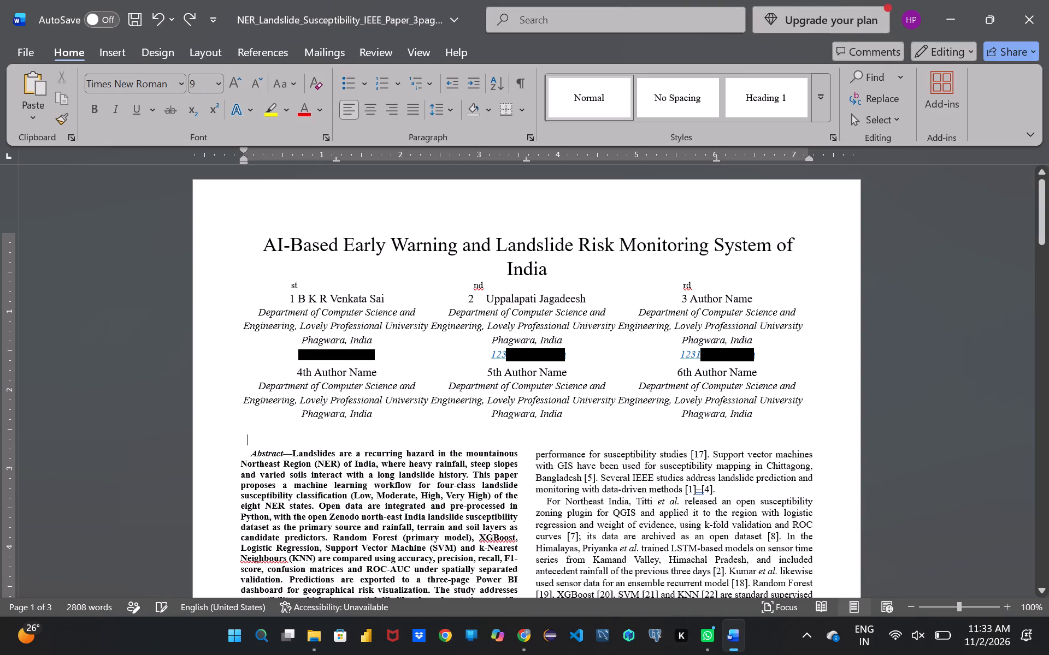
Undo the recent edits to the lines between the second row of authors and the abstract.
key(ctrl+z)
key(ctrl+z)
key(ctrl+z)
key(ctrl+z)
key(ctrl+z)
key(ctrl+z)
key(ctrl+z)
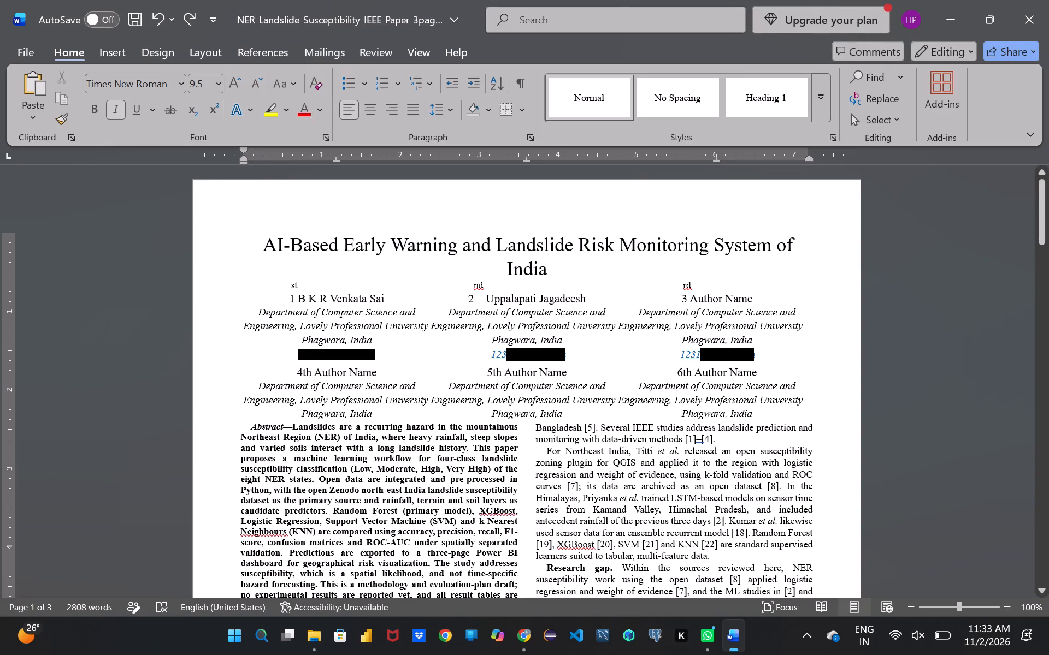
key(ctrl+z)
key(ctrl+z)
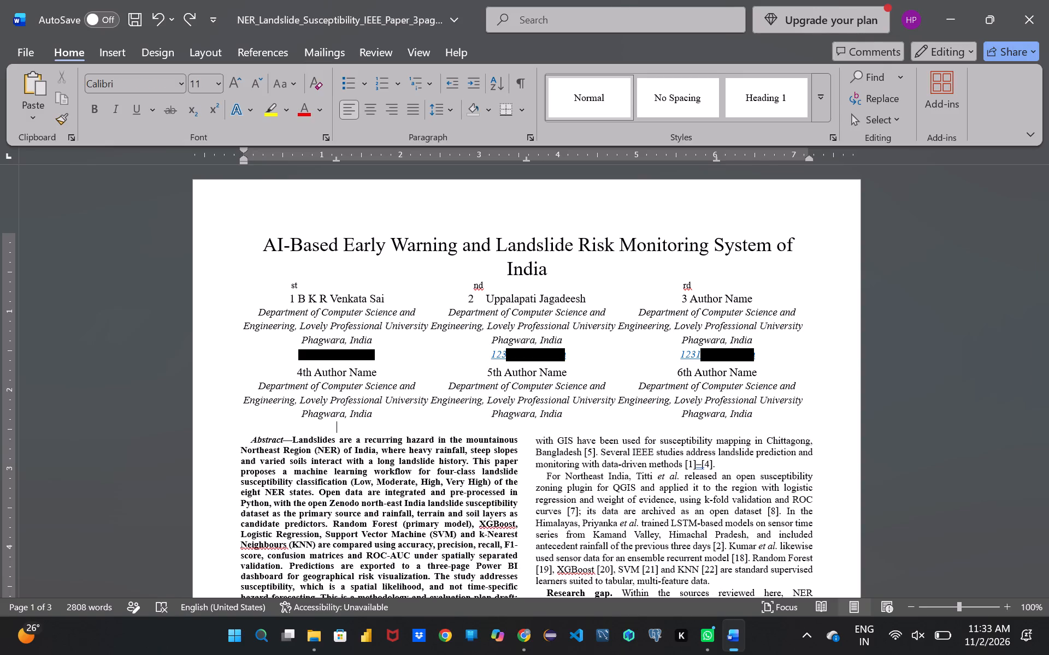
Begin the email line beneath the fourth author's affiliation with "123".
text(123)
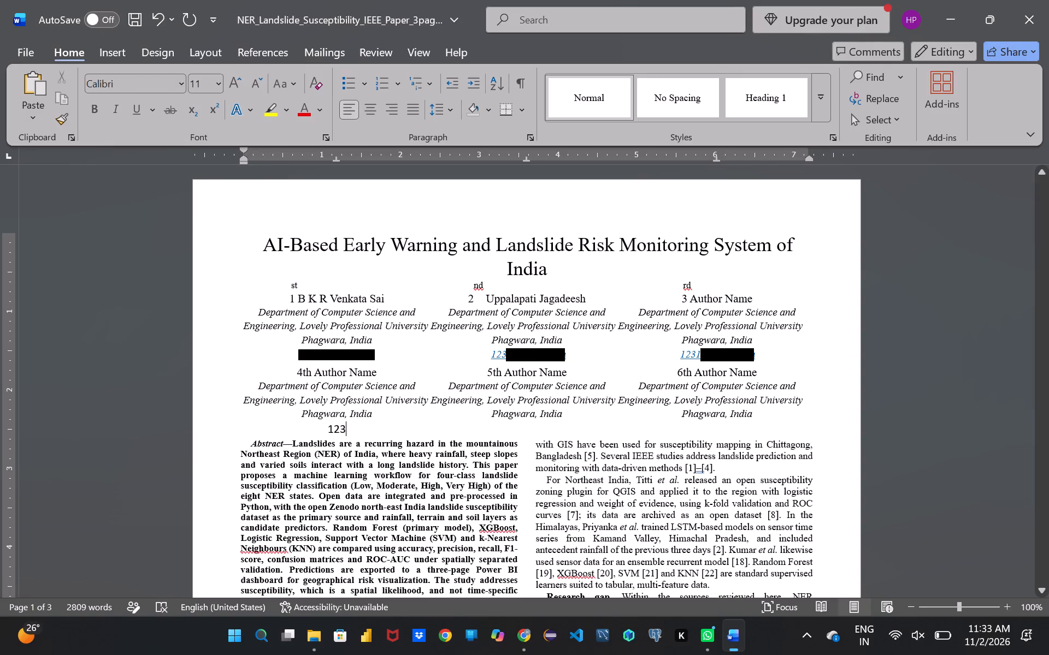
Check the team's registration numbers in the CAPSTONE WORK sheet in Chrome and replace the number in the third author's email in Word.
click(517, 644)
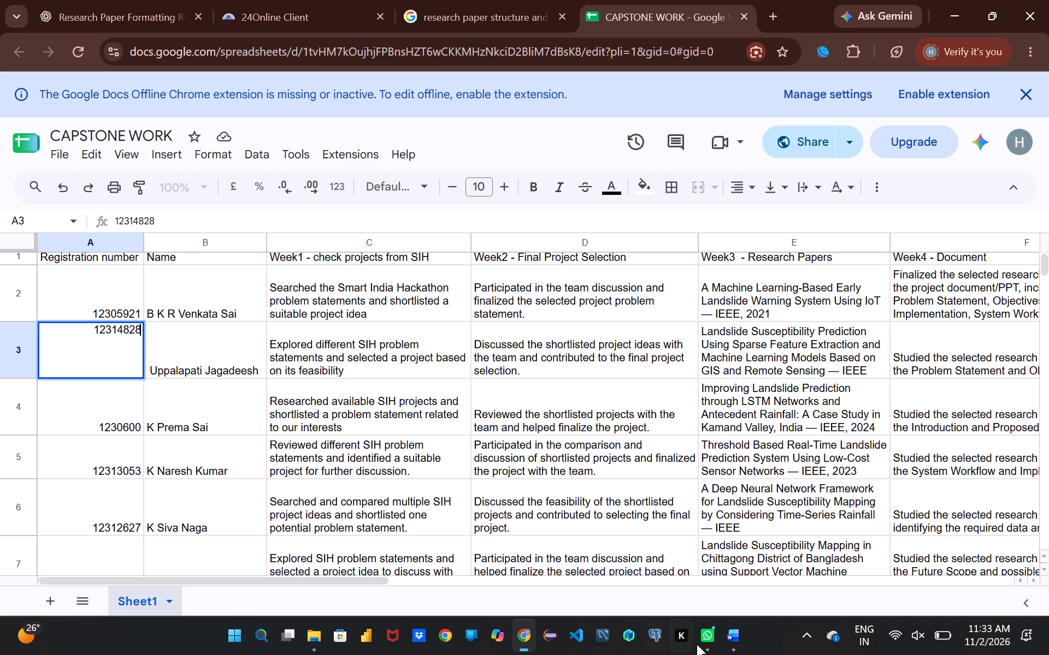
click(726, 641)
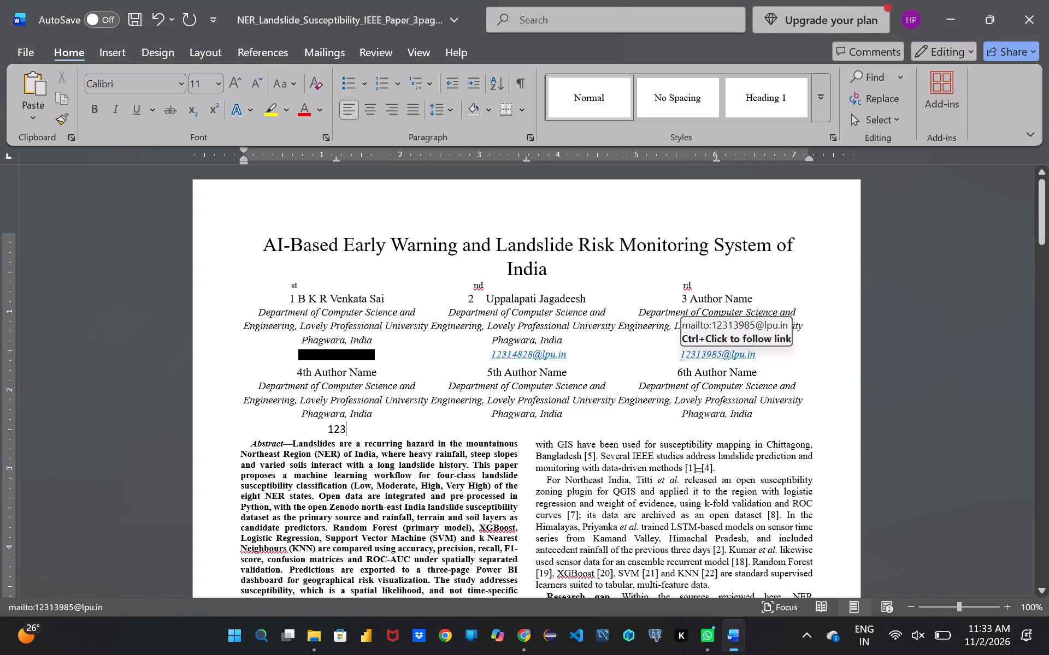
click(722, 353)
key(BackSpace)
key(BackSpace)
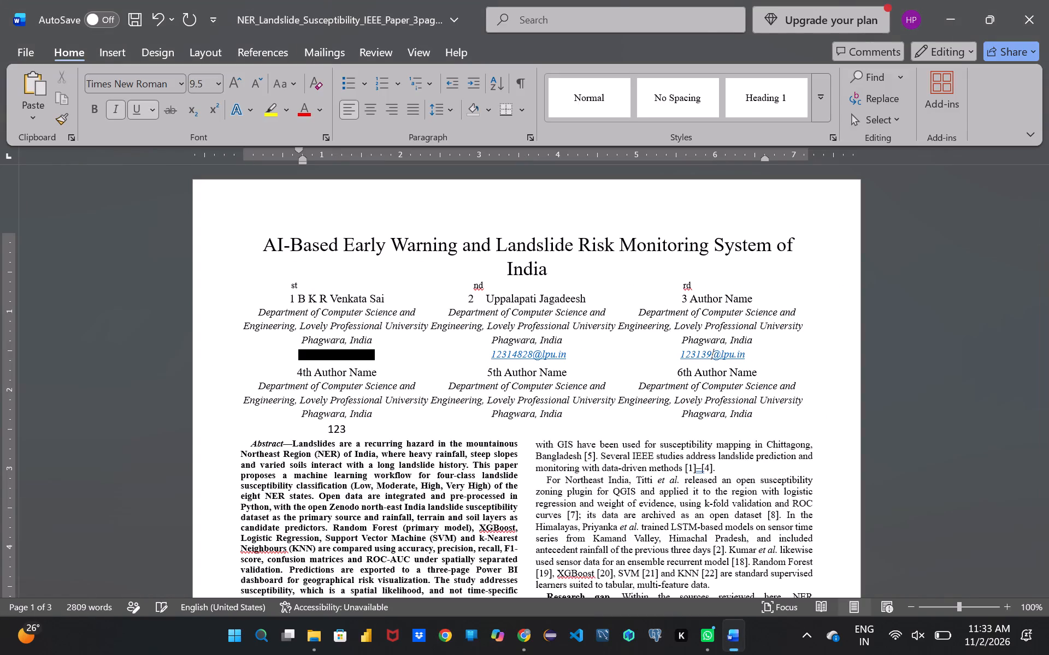
key(BackSpace)
key(BackSpace)
key(BackSpace)
key(0)
Check the third author's registration number in the CAPSTONE WORK sheet in Chrome and correct the last four digits in that author's email in Word.
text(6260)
click(524, 643)
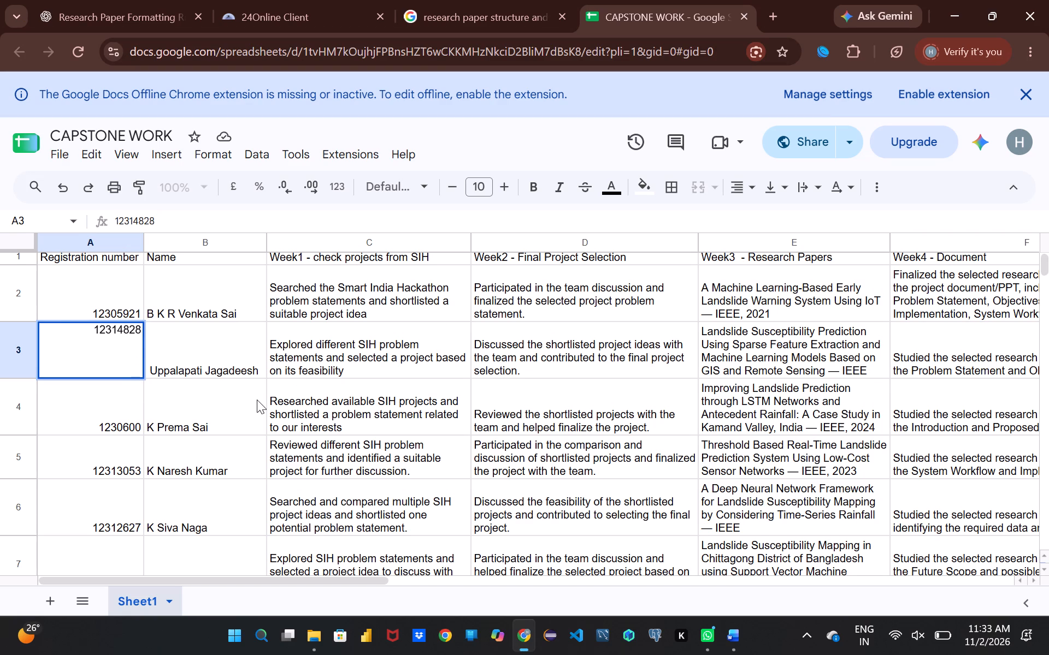
scroll(257, 400, up, 1)
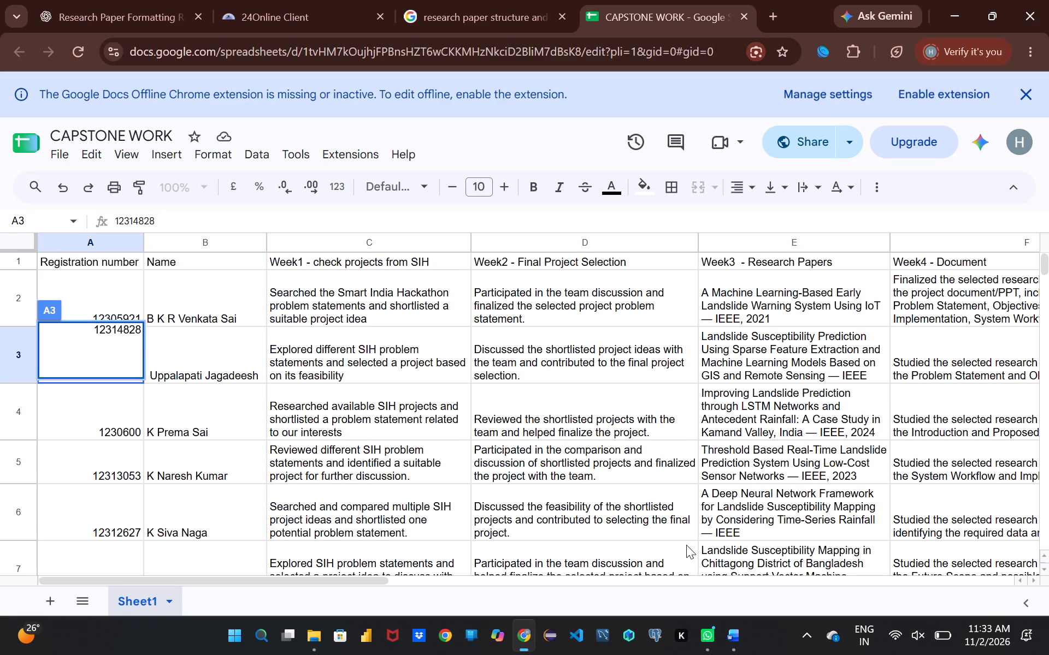
click(121, 419)
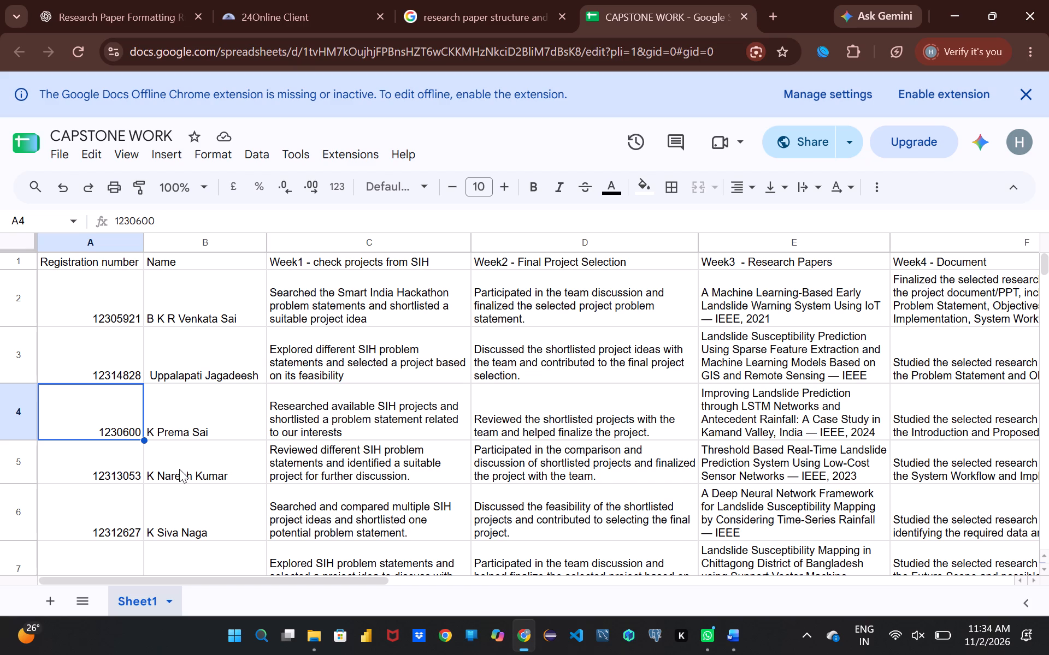
click(742, 639)
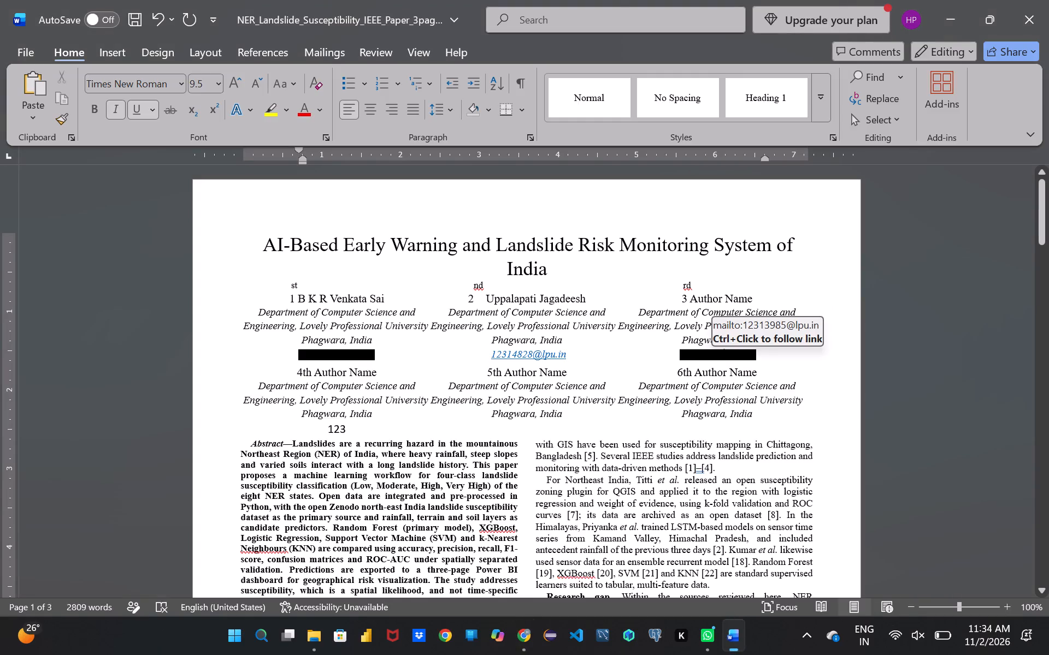
key(BackSpace)
key(BackSpace)
key(BackSpace)
key(BackSpace)
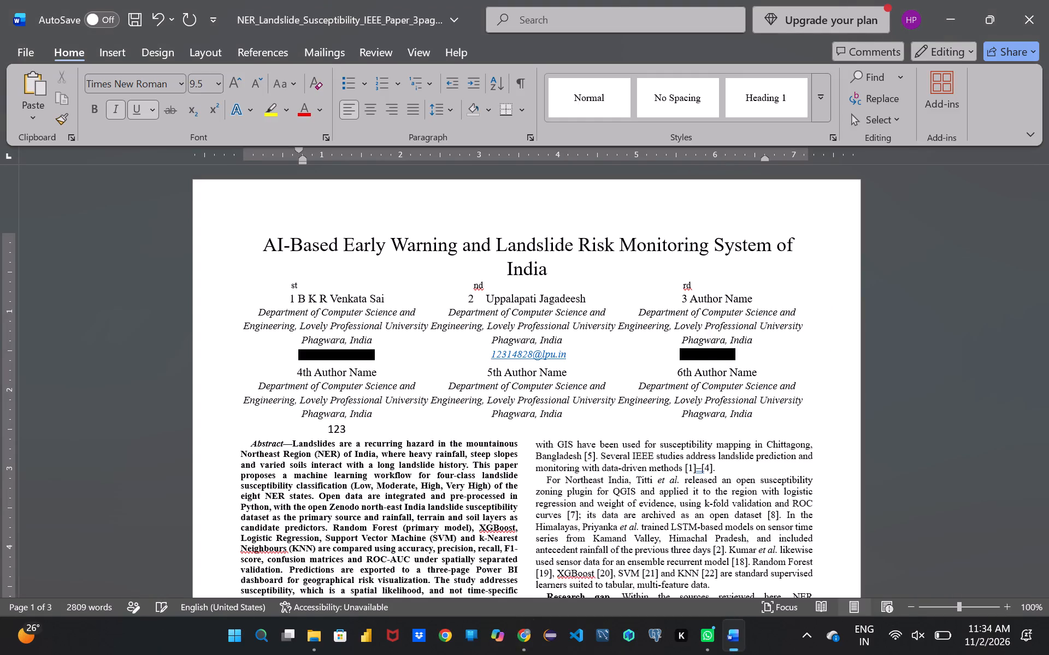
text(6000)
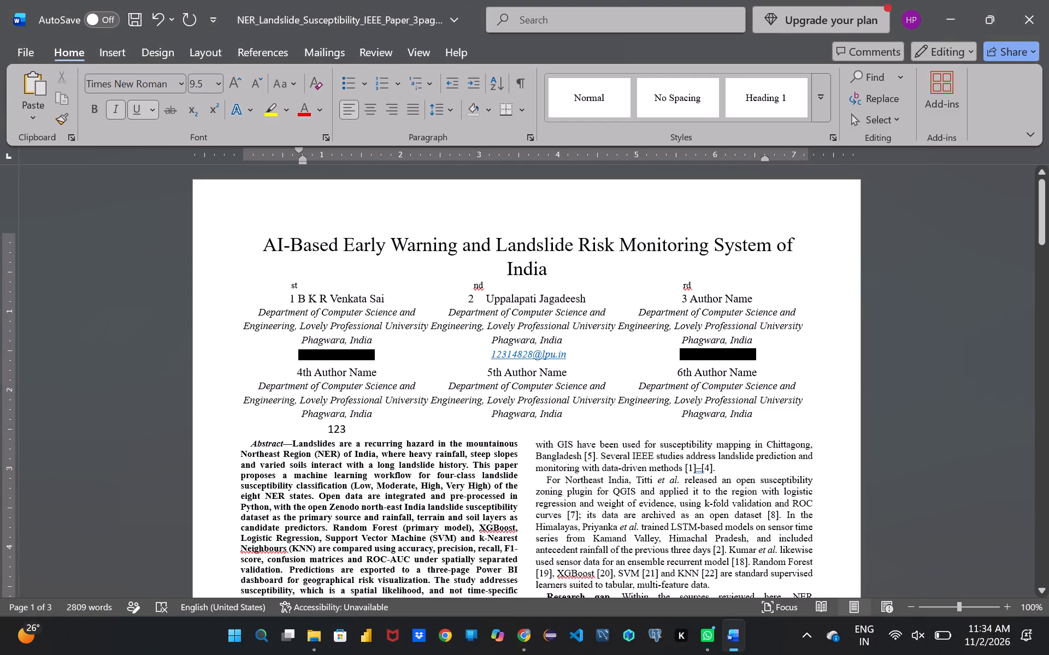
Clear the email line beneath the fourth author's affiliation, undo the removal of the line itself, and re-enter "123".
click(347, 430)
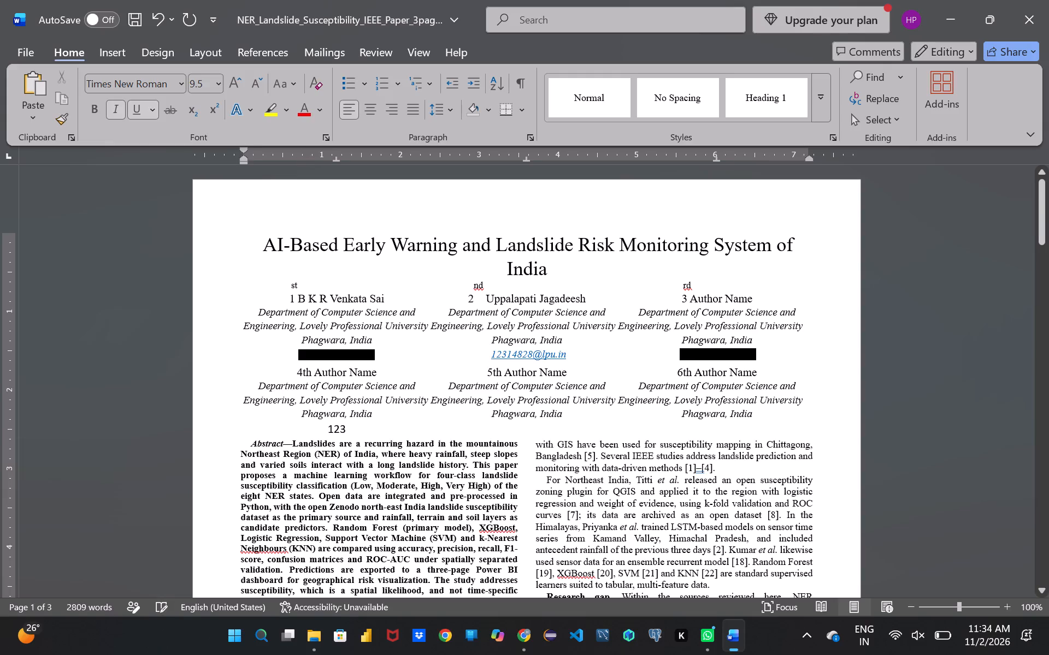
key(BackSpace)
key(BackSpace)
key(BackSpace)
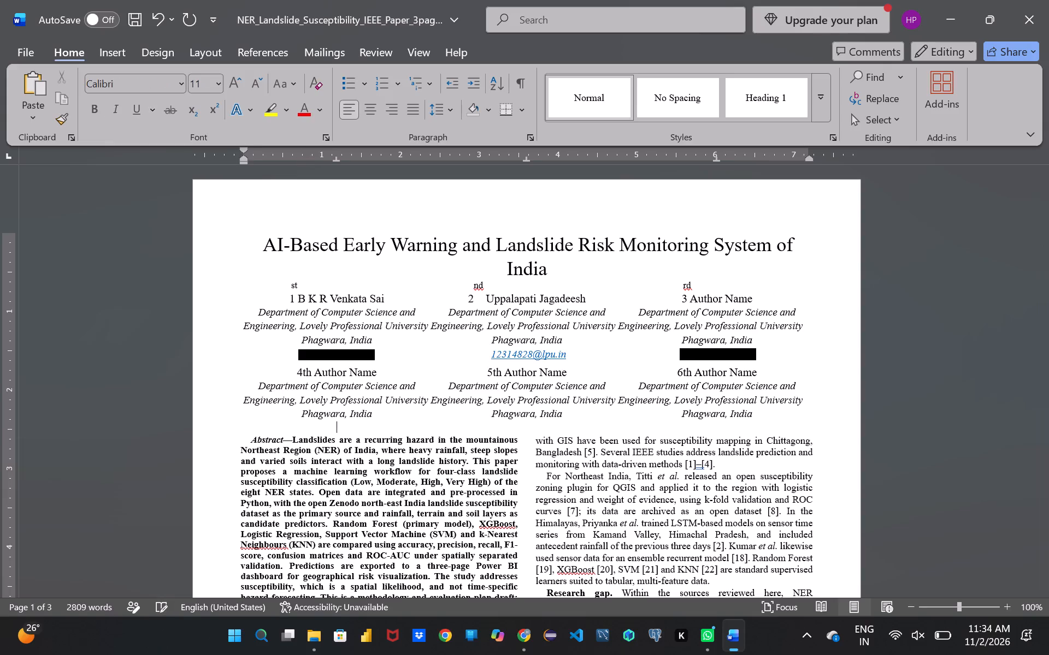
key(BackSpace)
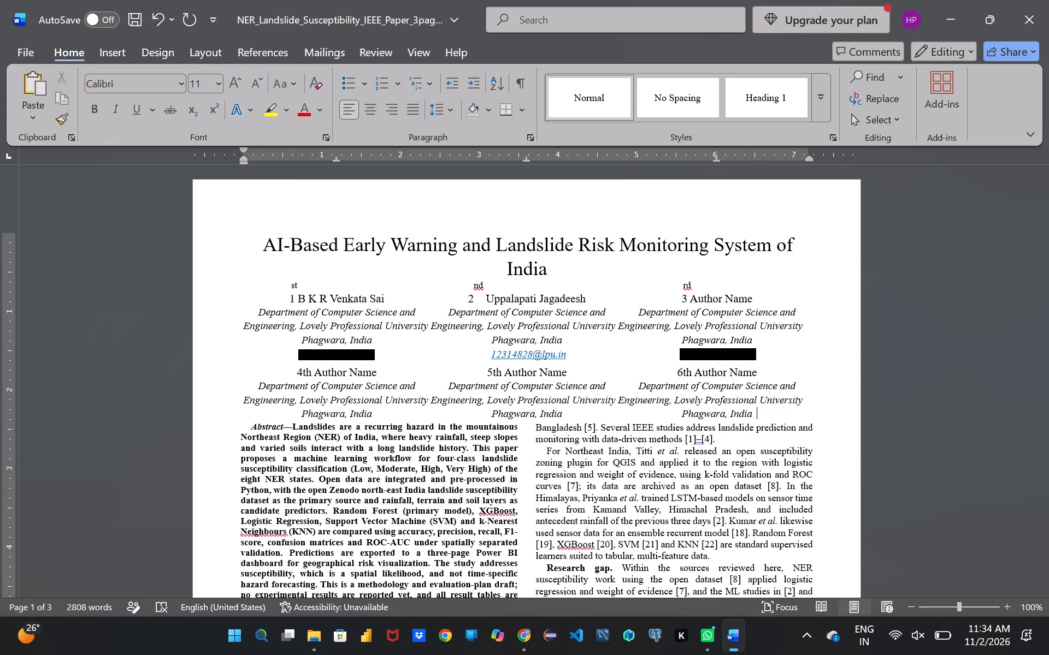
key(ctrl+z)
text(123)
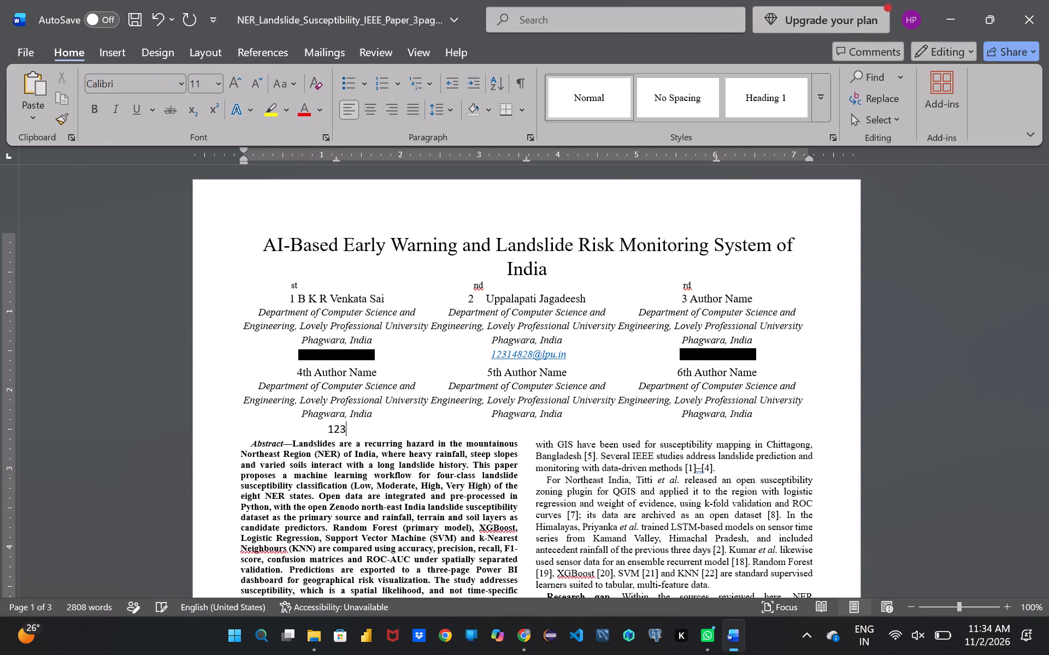
Switch to the CAPSTONE WORK sheet in Chrome to look up the fourth author's registration number.
click(522, 644)
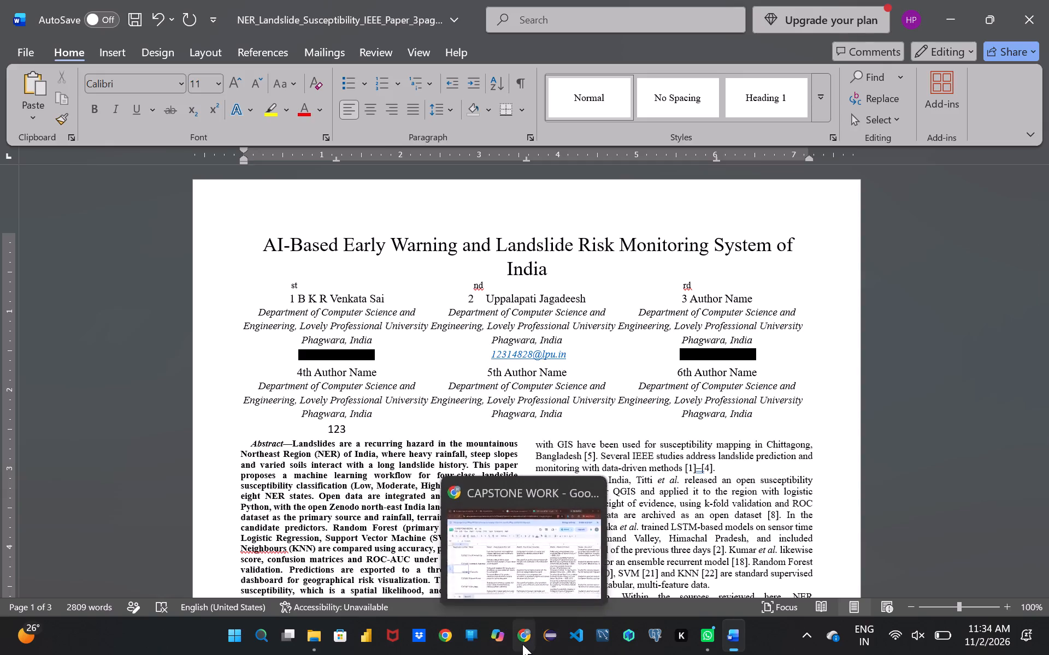
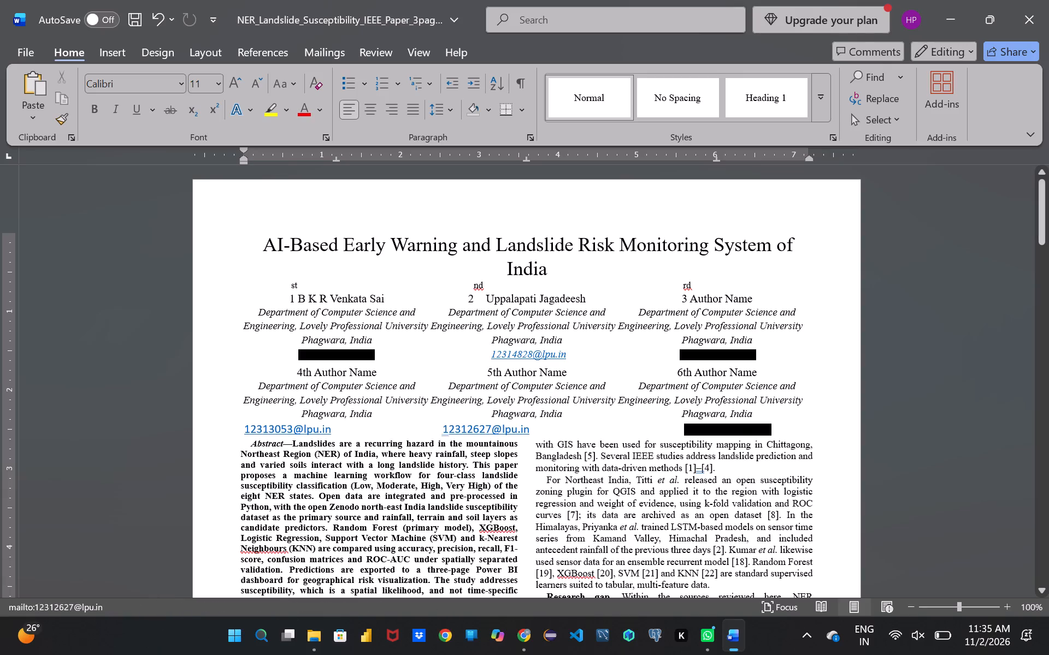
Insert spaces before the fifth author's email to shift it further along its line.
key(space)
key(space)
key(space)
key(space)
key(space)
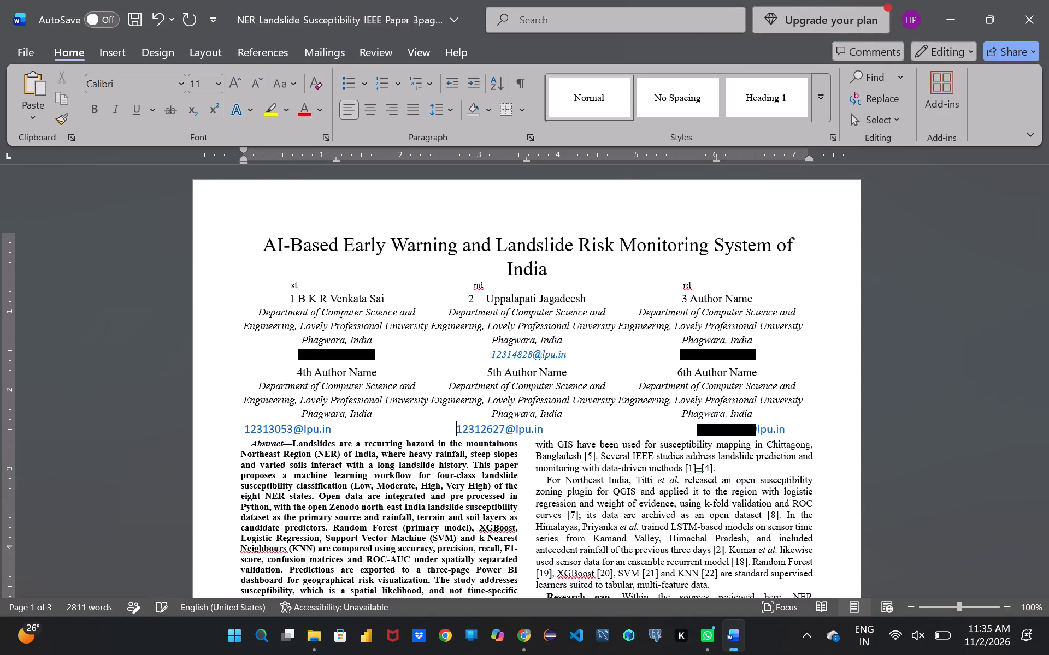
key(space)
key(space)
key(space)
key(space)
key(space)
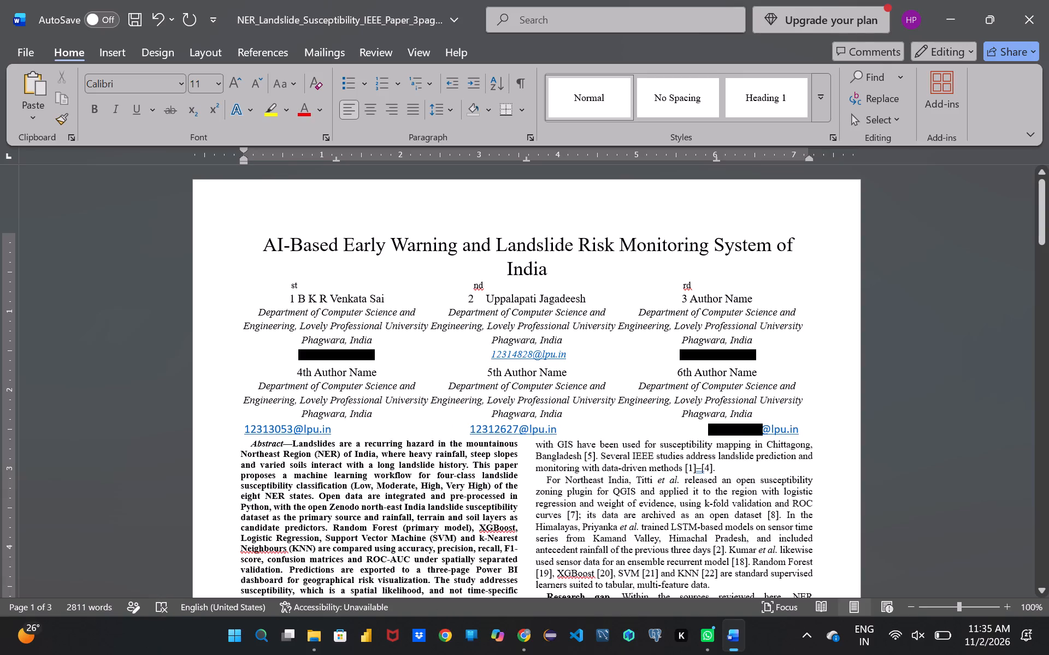
Delete spaces before the sixth author's email to bring it back beneath its affiliation.
click(710, 428)
key(BackSpace)
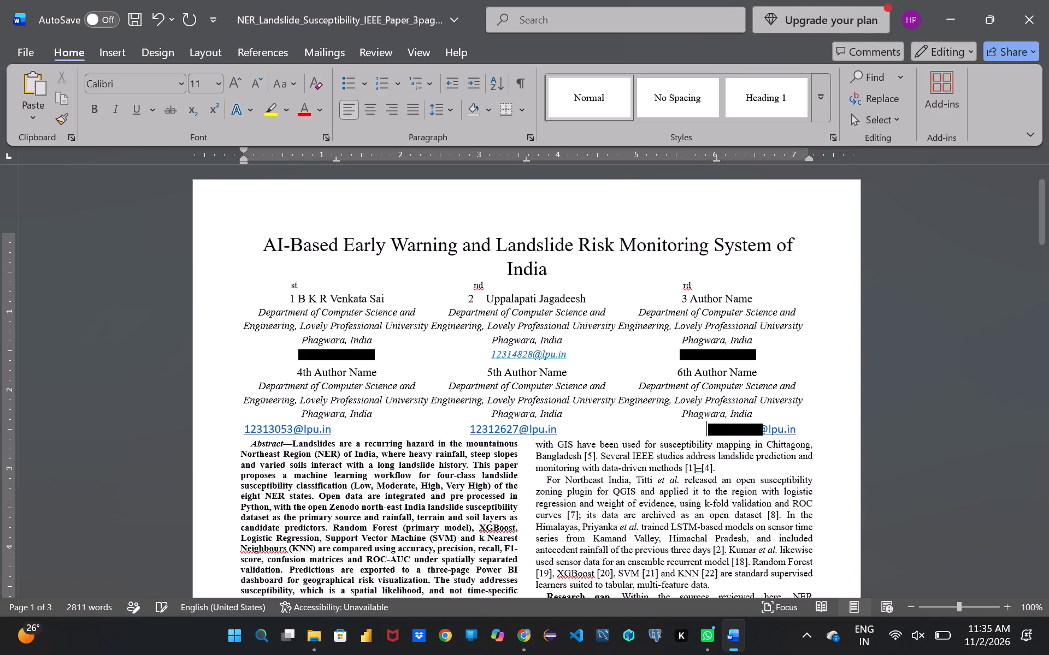
key(BackSpace)
key(BackSpace)
key(BackSpace)
key(BackSpace)
key(BackSpace)
key(BackSpace)
key(BackSpace)
key(BackSpace)
key(BackSpace)
key(BackSpace)
key(BackSpace)
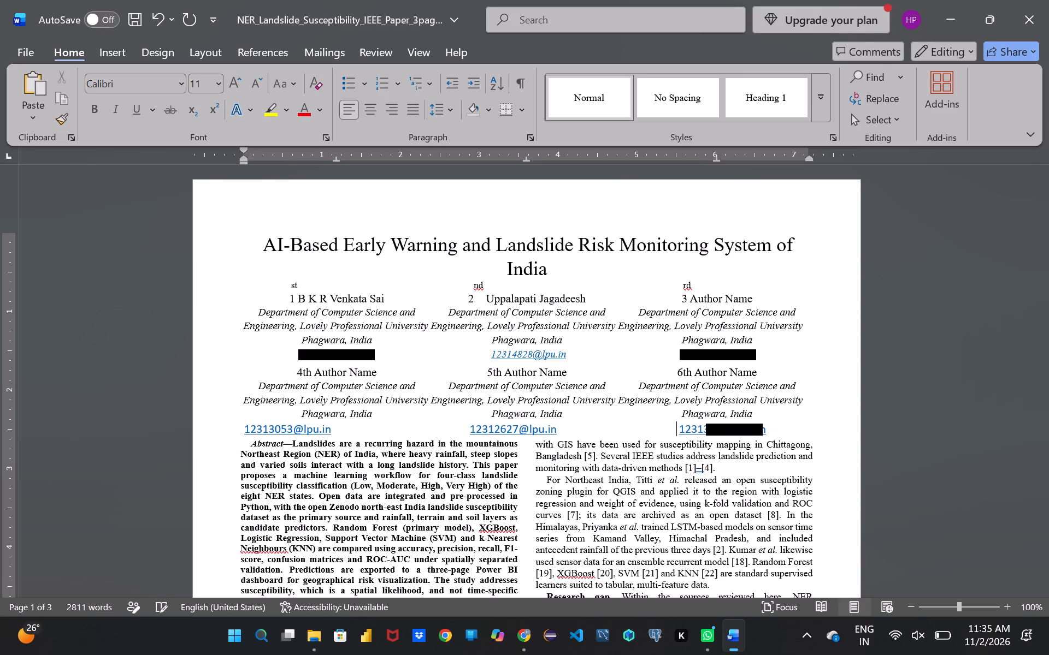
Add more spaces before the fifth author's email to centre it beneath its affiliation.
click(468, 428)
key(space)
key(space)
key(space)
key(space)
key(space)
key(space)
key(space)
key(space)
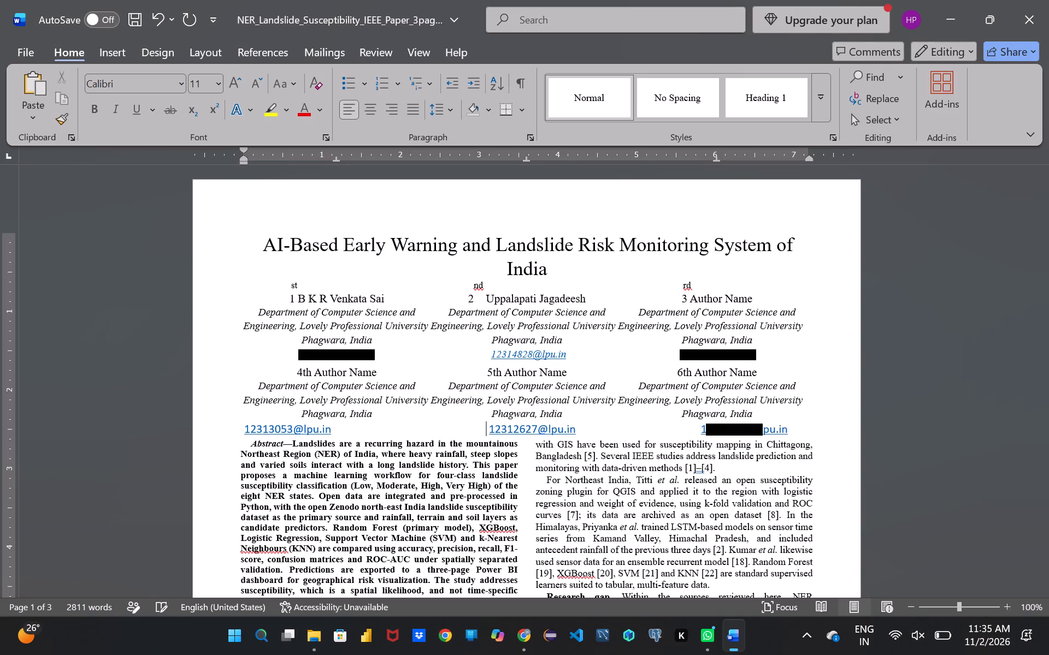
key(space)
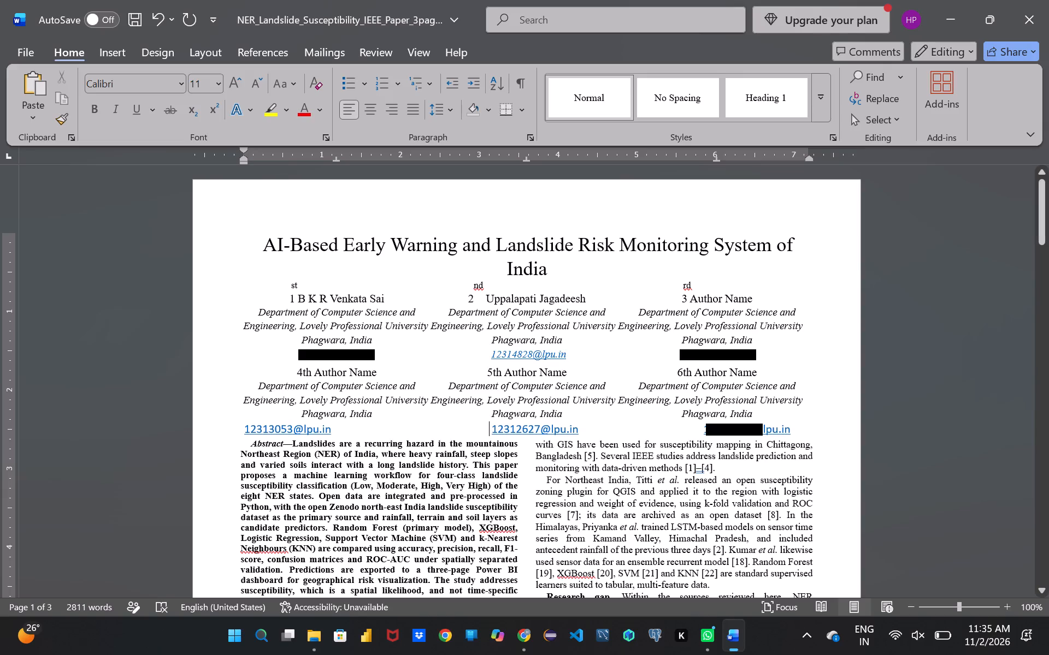
Delete more spaces between the fifth and sixth authors' emails to realign the sixth email beneath its affiliation.
click(703, 430)
key(BackSpace)
key(BackSpace)
key(BackSpace)
key(BackSpace)
key(BackSpace)
key(BackSpace)
key(BackSpace)
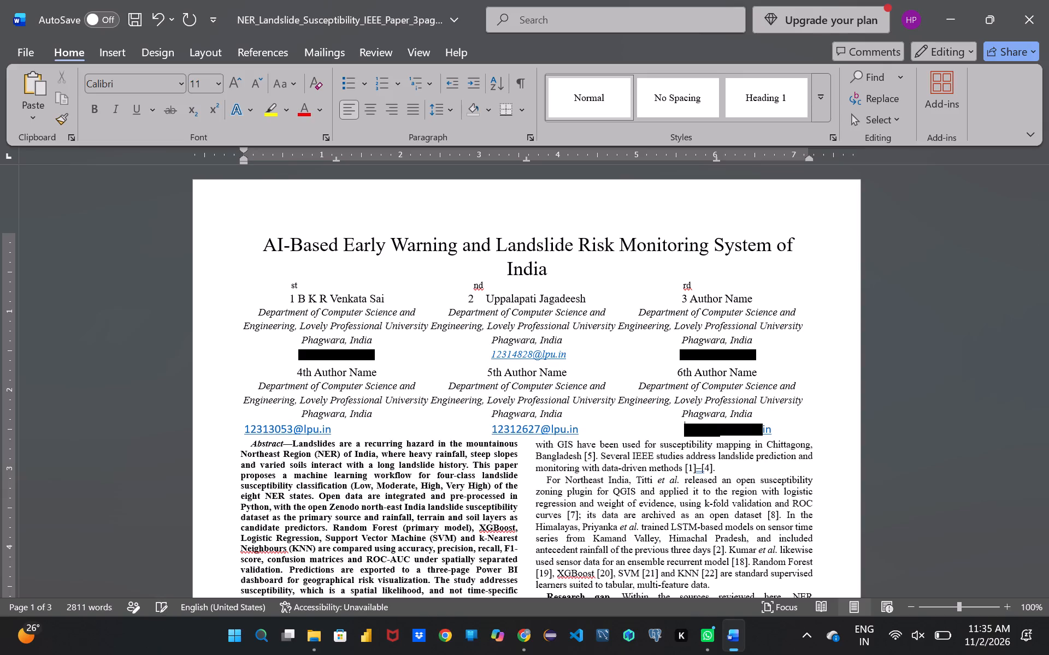
key(BackSpace)
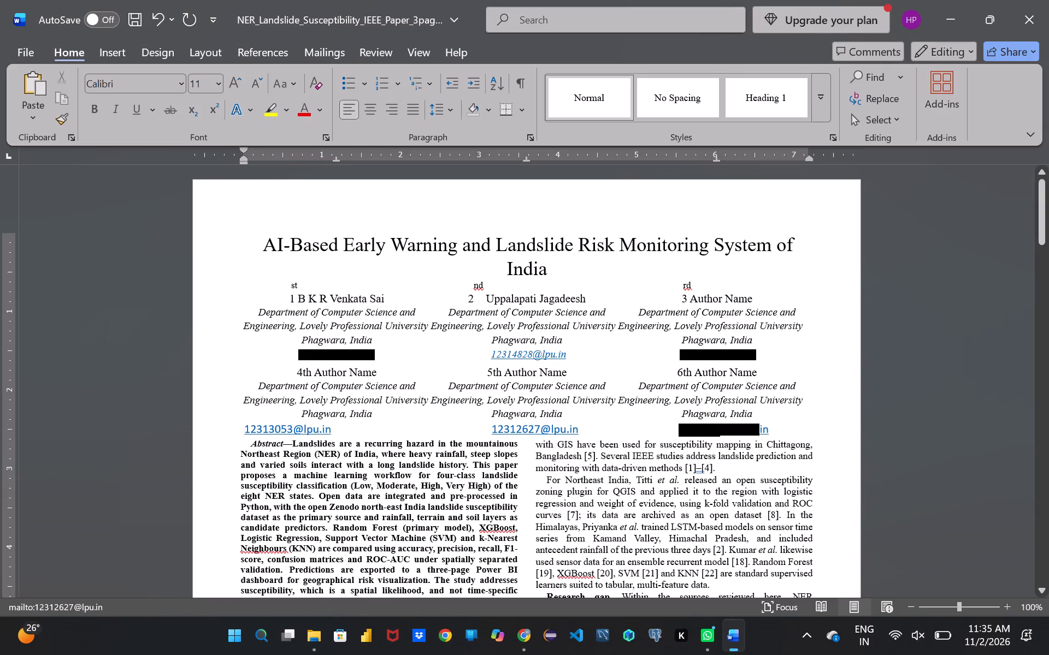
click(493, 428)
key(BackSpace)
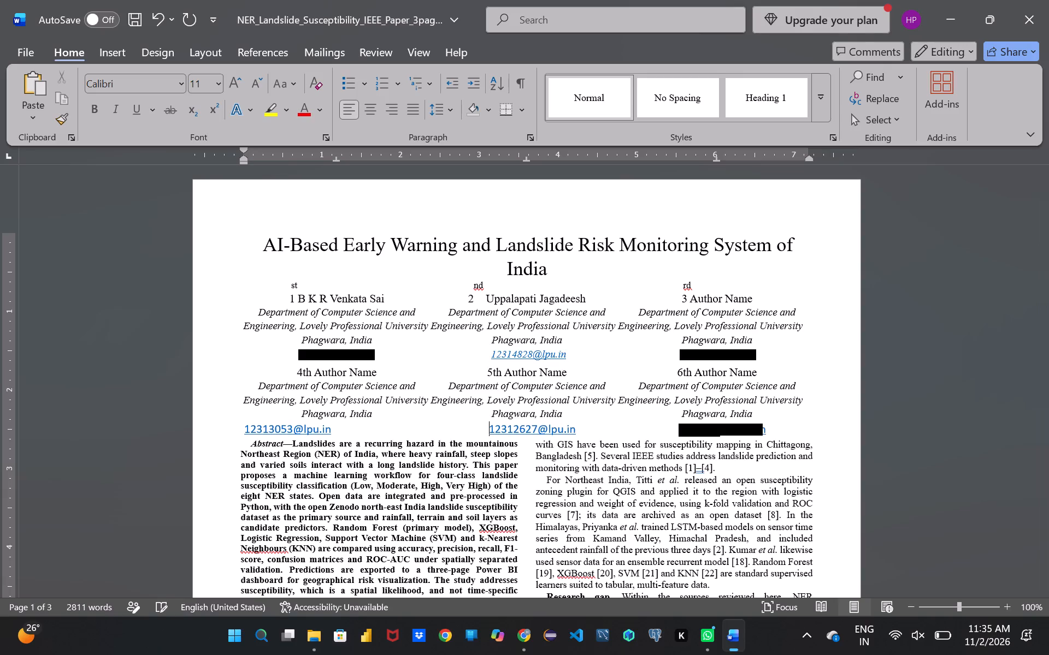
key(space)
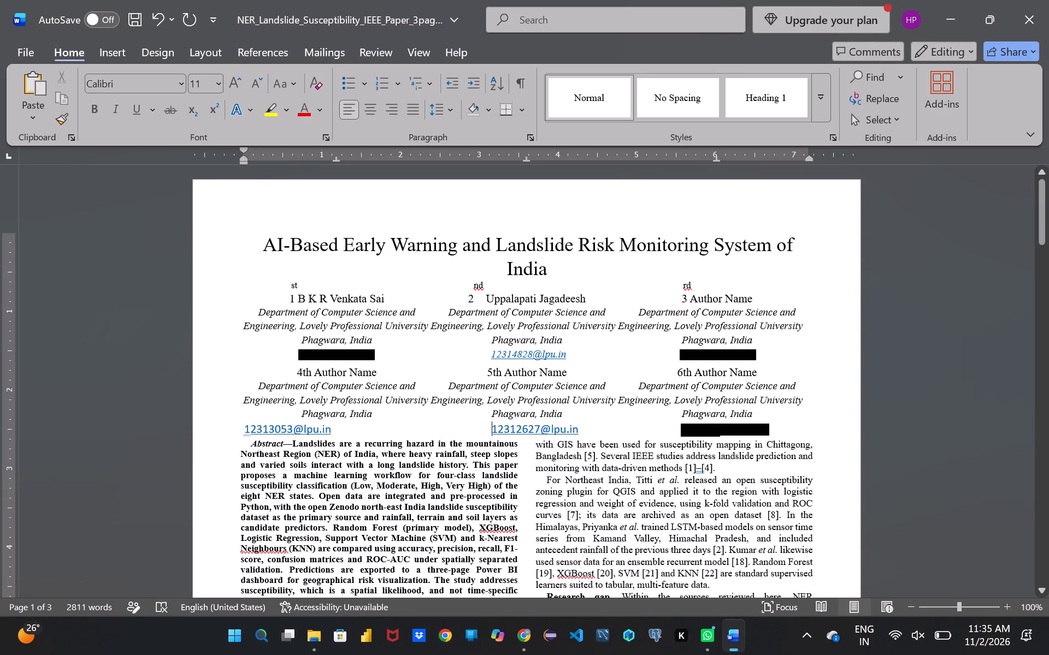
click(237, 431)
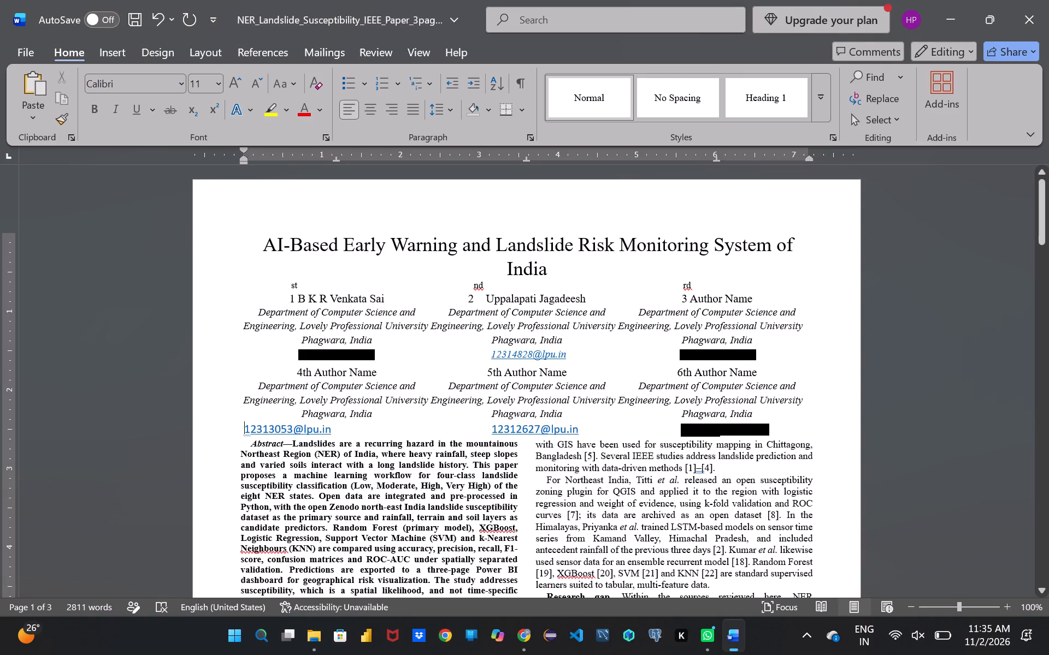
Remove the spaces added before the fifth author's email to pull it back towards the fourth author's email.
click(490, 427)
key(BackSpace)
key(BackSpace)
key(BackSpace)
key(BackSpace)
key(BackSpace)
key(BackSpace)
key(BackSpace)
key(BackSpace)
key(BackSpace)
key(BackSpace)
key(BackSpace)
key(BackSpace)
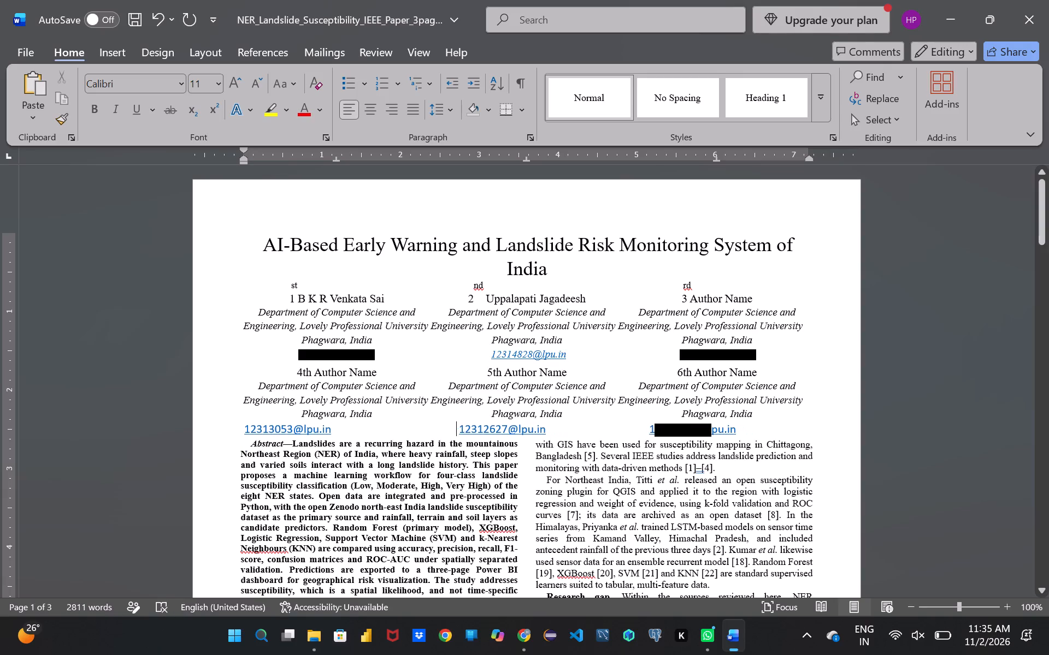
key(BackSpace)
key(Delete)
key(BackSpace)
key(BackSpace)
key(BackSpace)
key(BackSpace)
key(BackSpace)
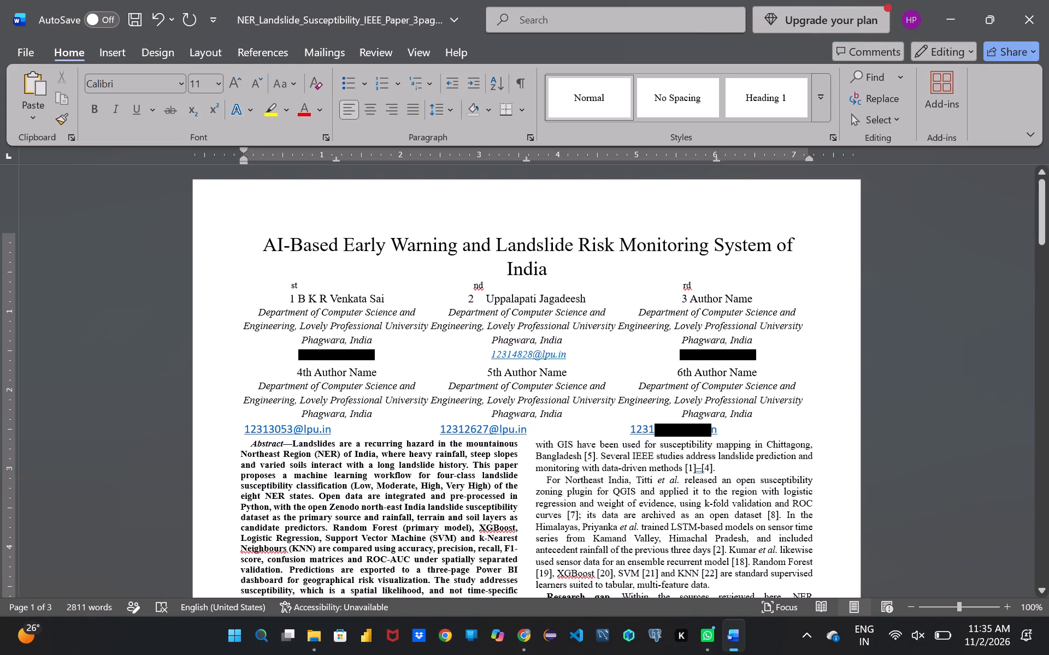
Insert leading spaces before the fourth author's email until it sits centred beneath its affiliation.
click(243, 427)
key(space)
key(space)
key(space)
key(space)
key(space)
key(space)
key(space)
key(space)
key(space)
key(space)
key(space)
key(space)
key(space)
key(space)
key(space)
key(space)
key(space)
key(space)
key(space)
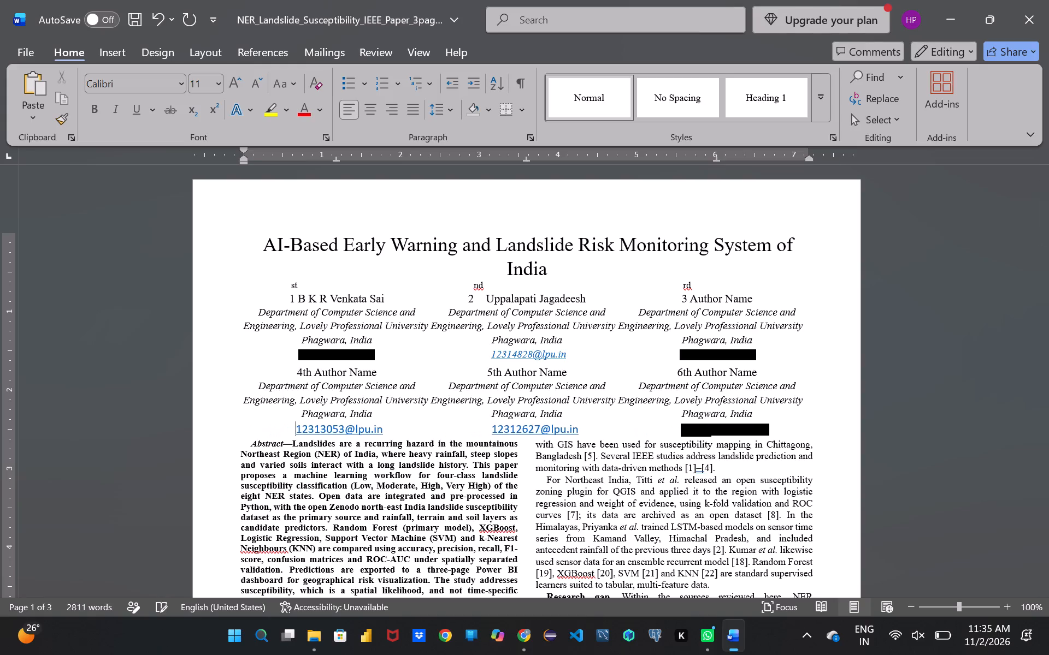
key(space)
key(space)
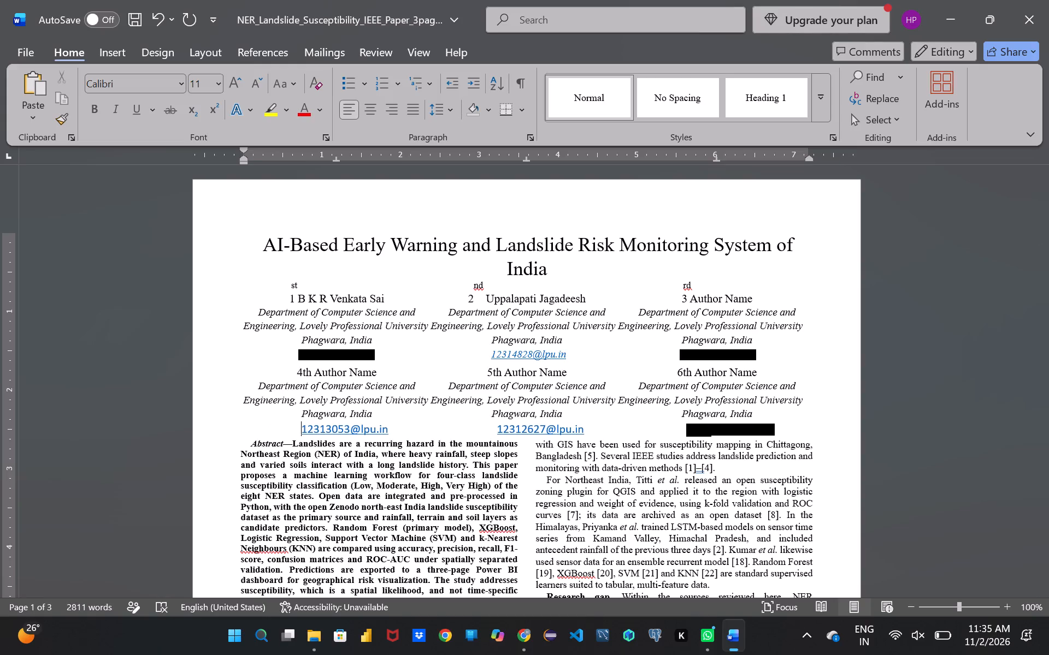
key(BackSpace)
key(space)
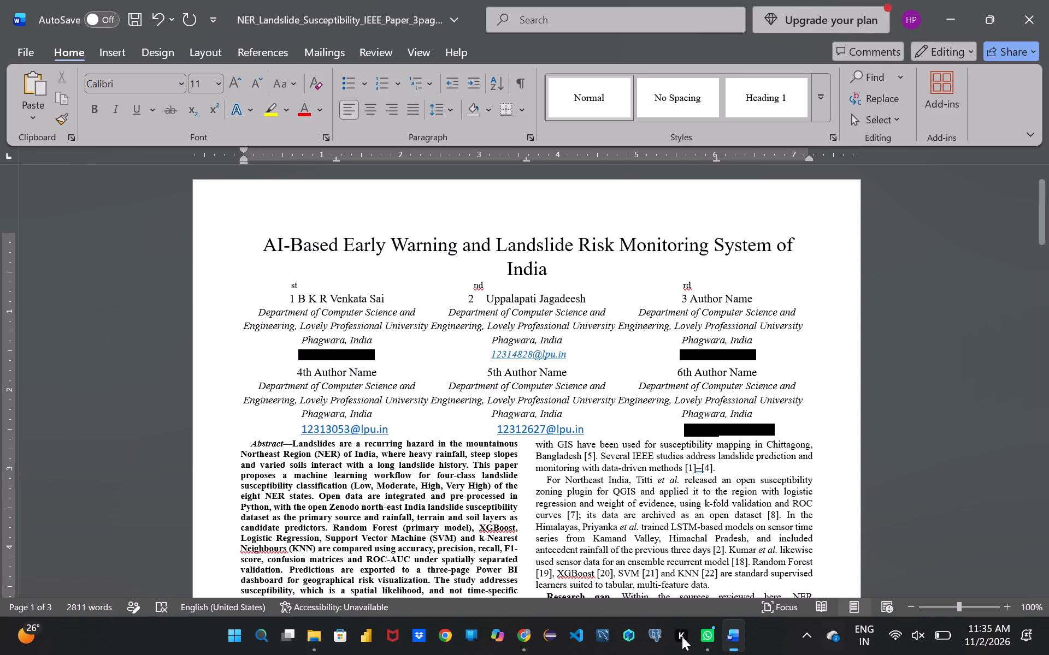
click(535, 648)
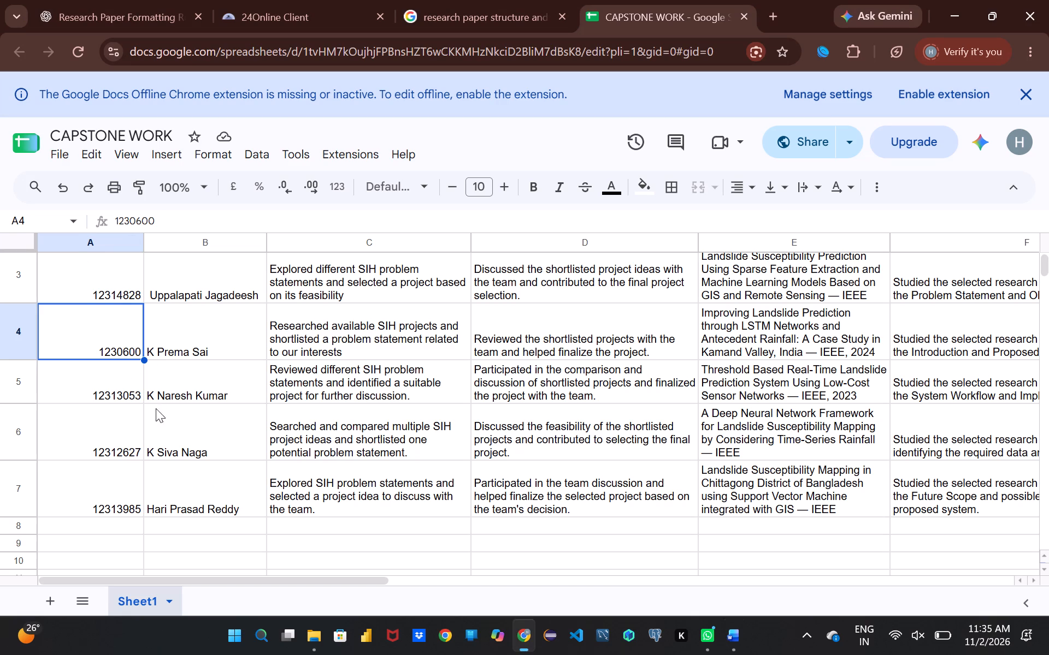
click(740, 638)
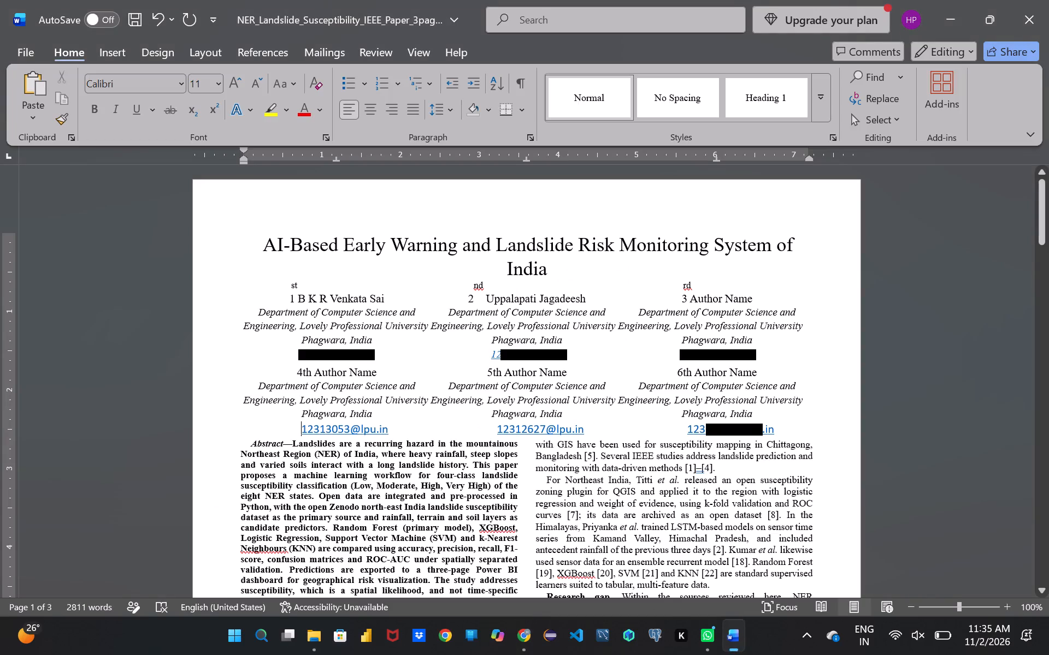
Trim the extra spaces before the sixth and fifth authors' emails to align them beneath their affiliations.
click(686, 425)
key(BackSpace)
key(BackSpace)
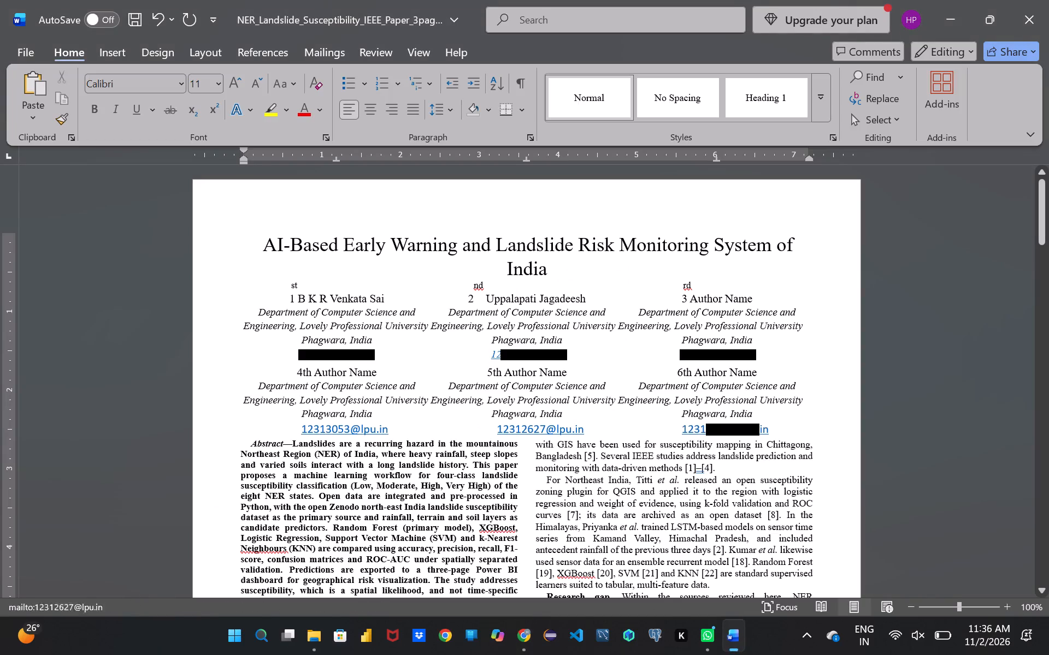
click(495, 430)
key(Right)
key(BackSpace)
key(BackSpace)
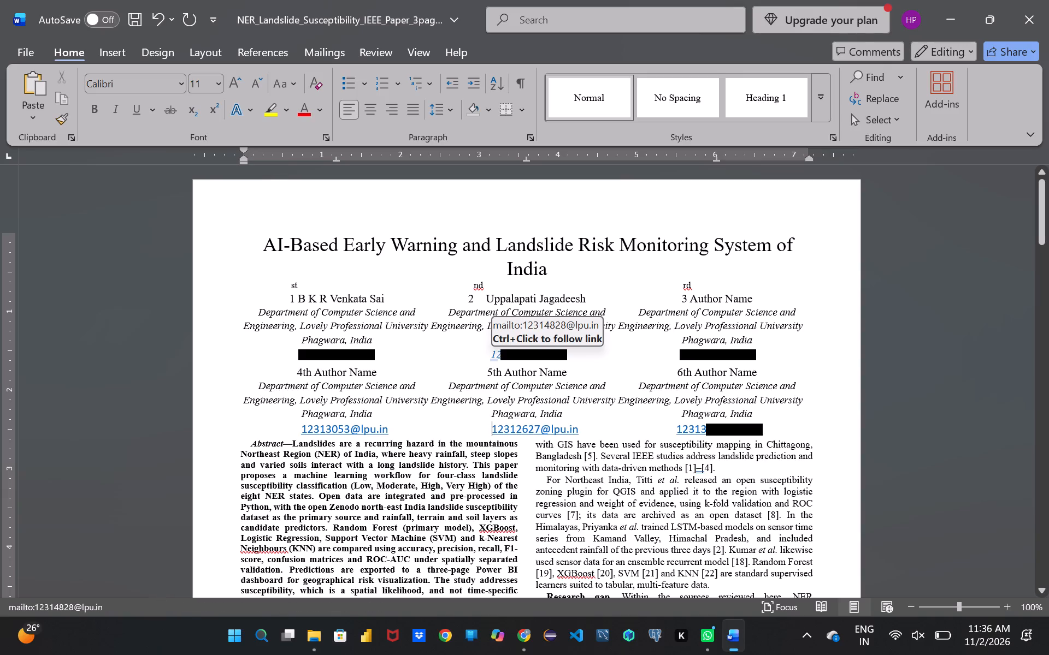
Copy the second author's email formatting with Format Painter onto the line of fourth, fifth and sixth authors' emails.
drag(491, 353, 573, 352)
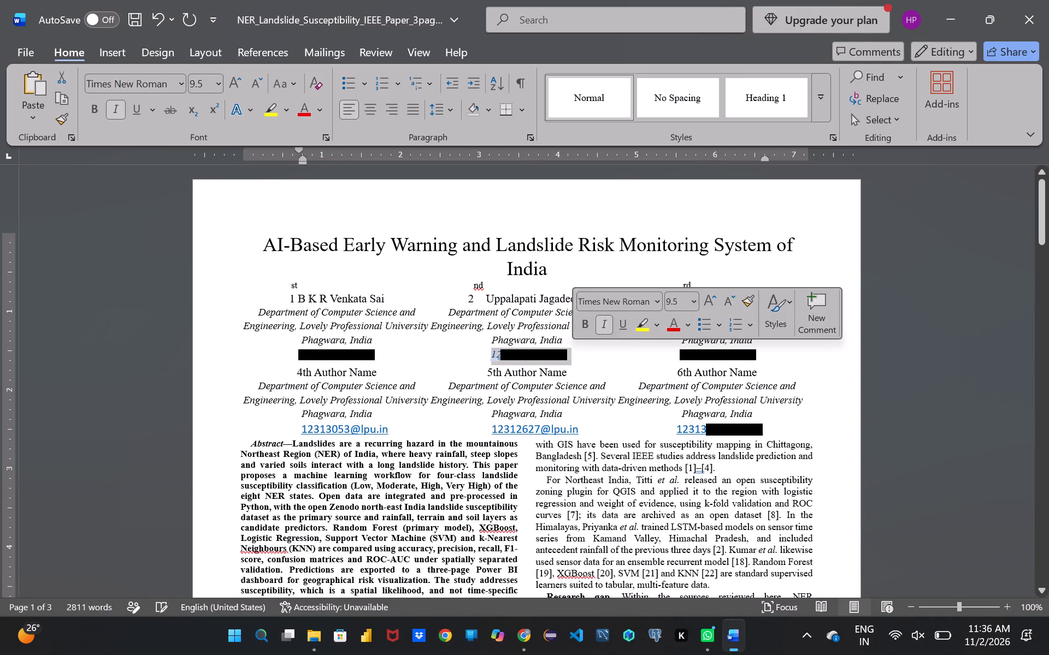
click(56, 123)
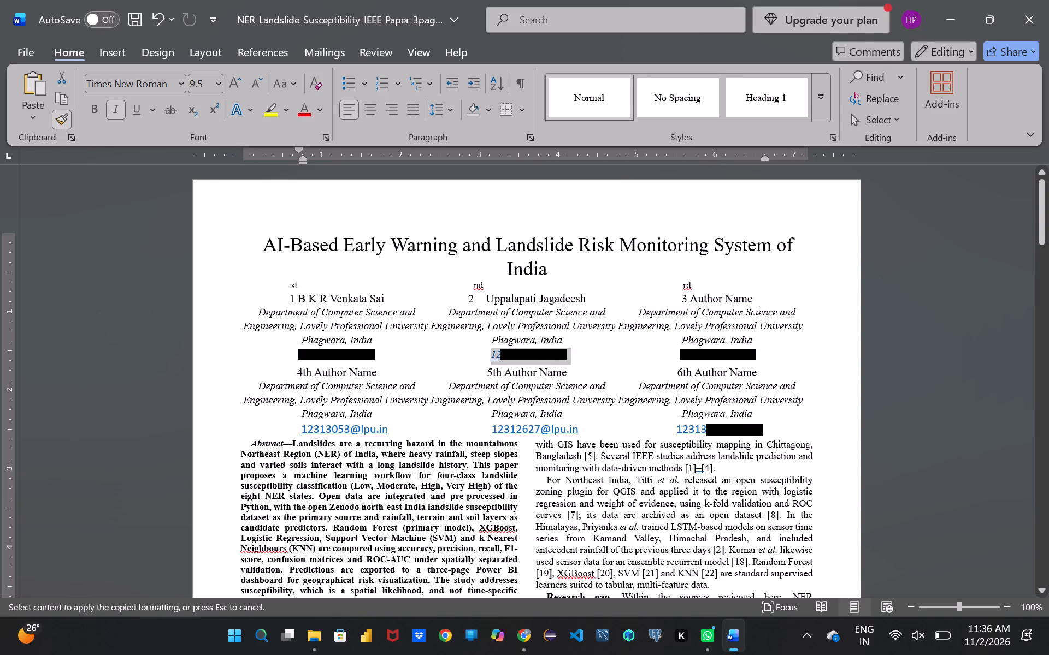
drag(299, 430, 721, 431)
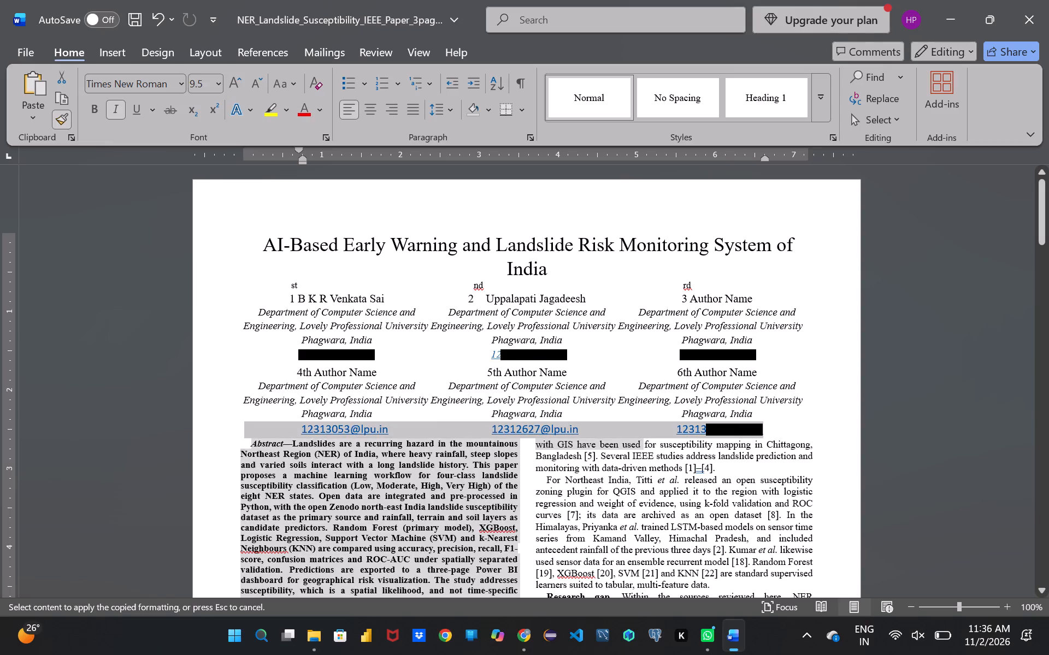
drag(721, 431, 761, 424)
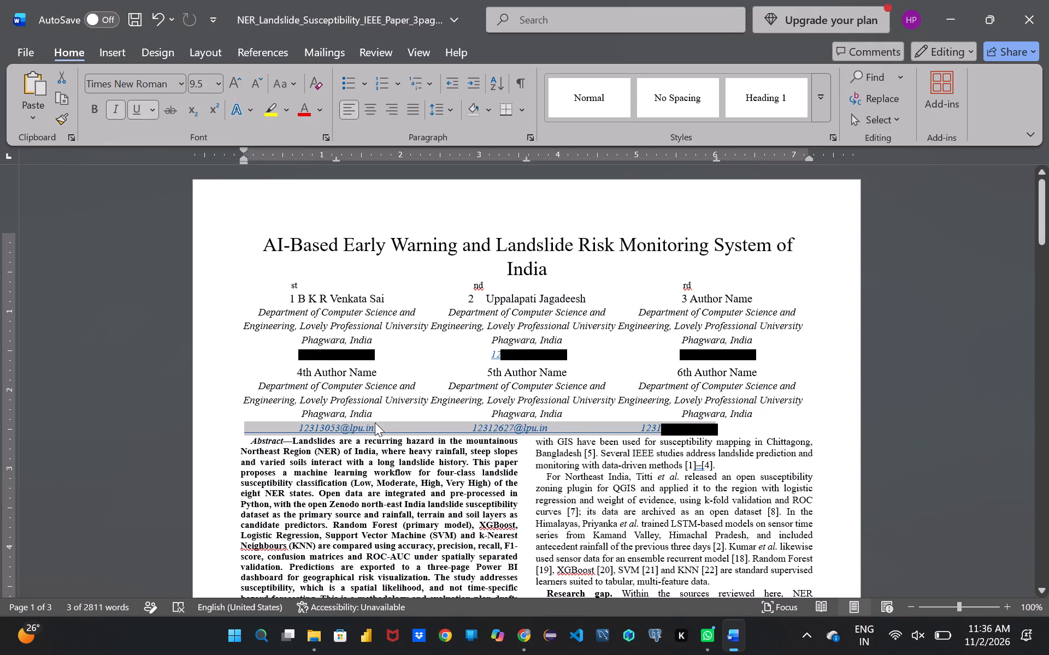
click(432, 415)
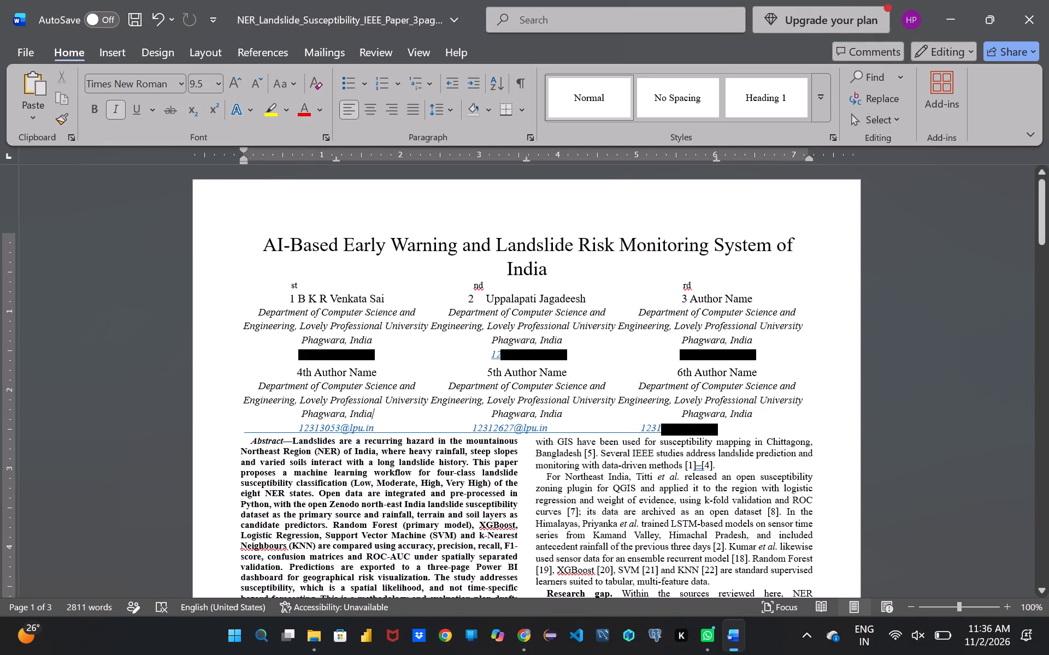
Remove the underline from the fourth to sixth authors' email line, including the blank space before the first email.
drag(299, 427, 718, 431)
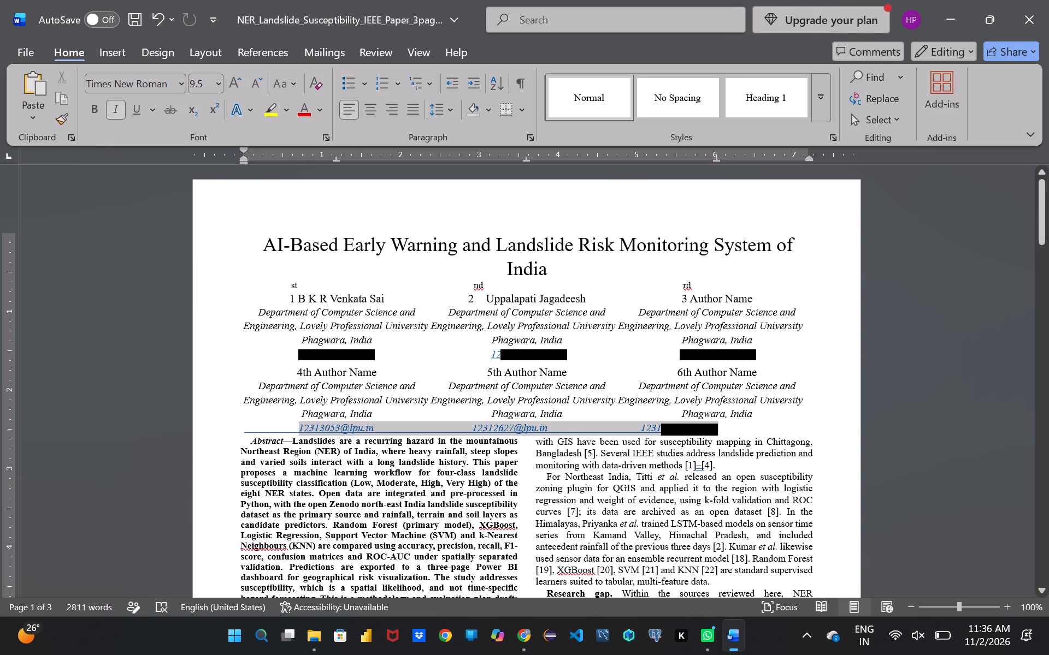
drag(718, 431, 719, 431)
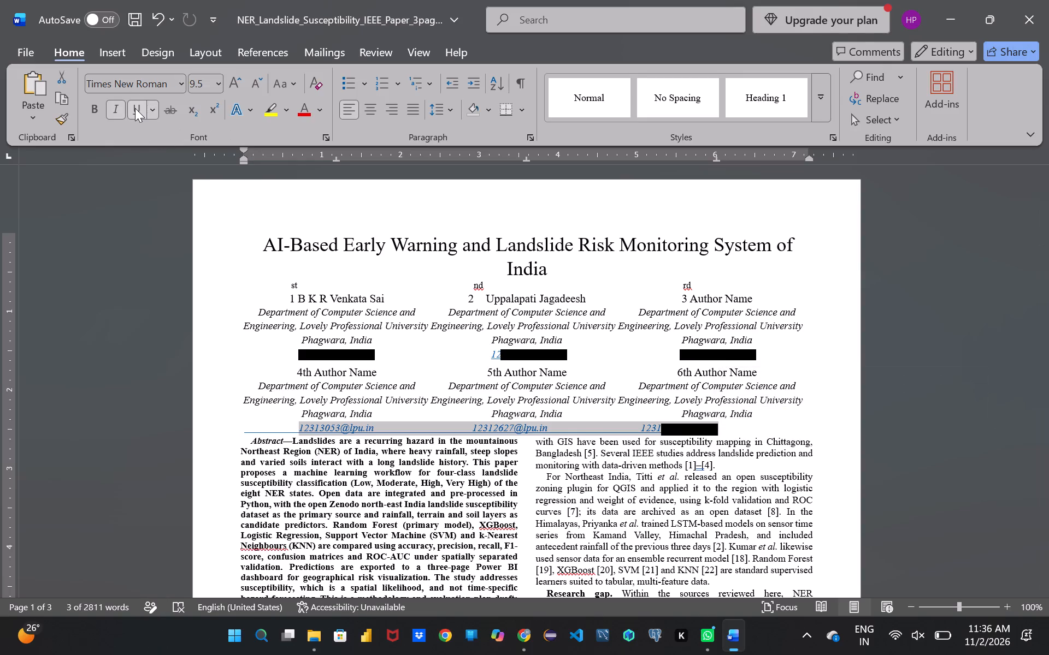
click(135, 108)
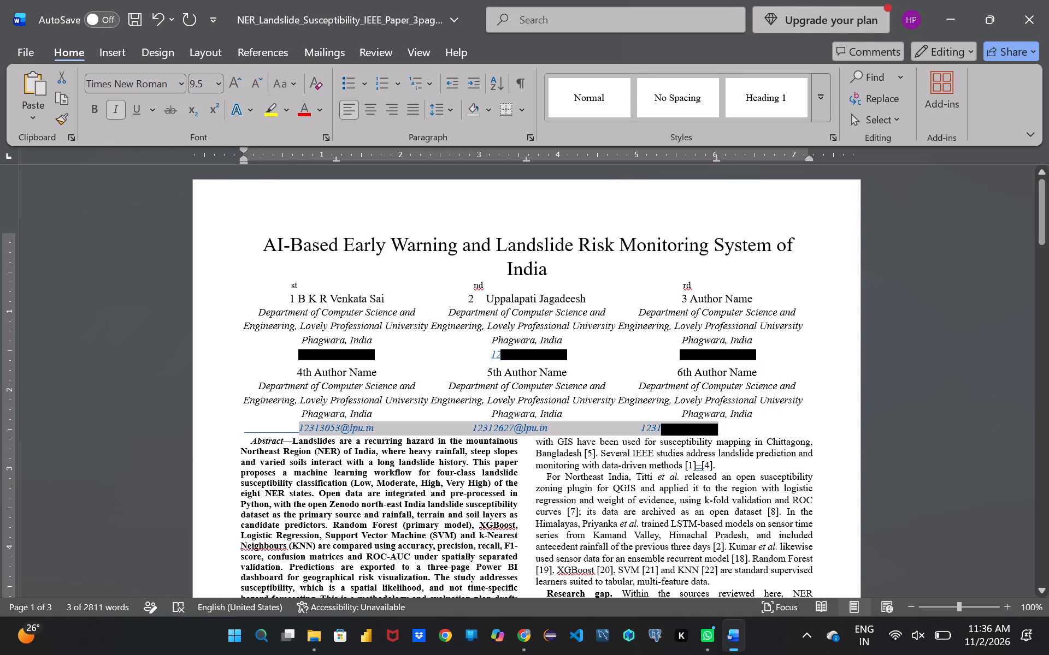
triple_click(268, 429)
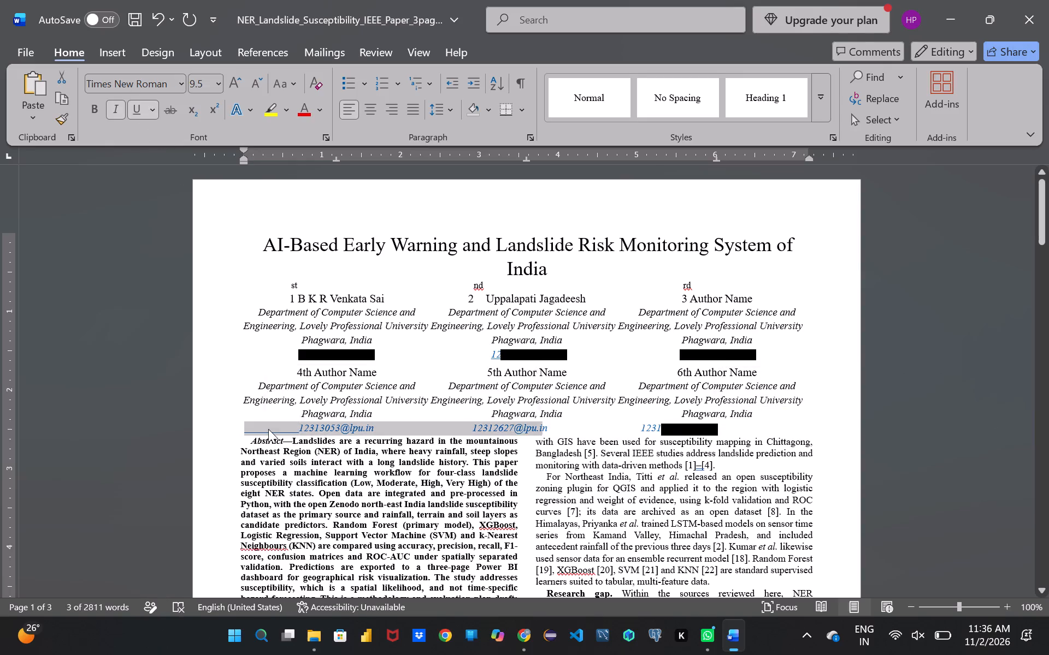
click(268, 429)
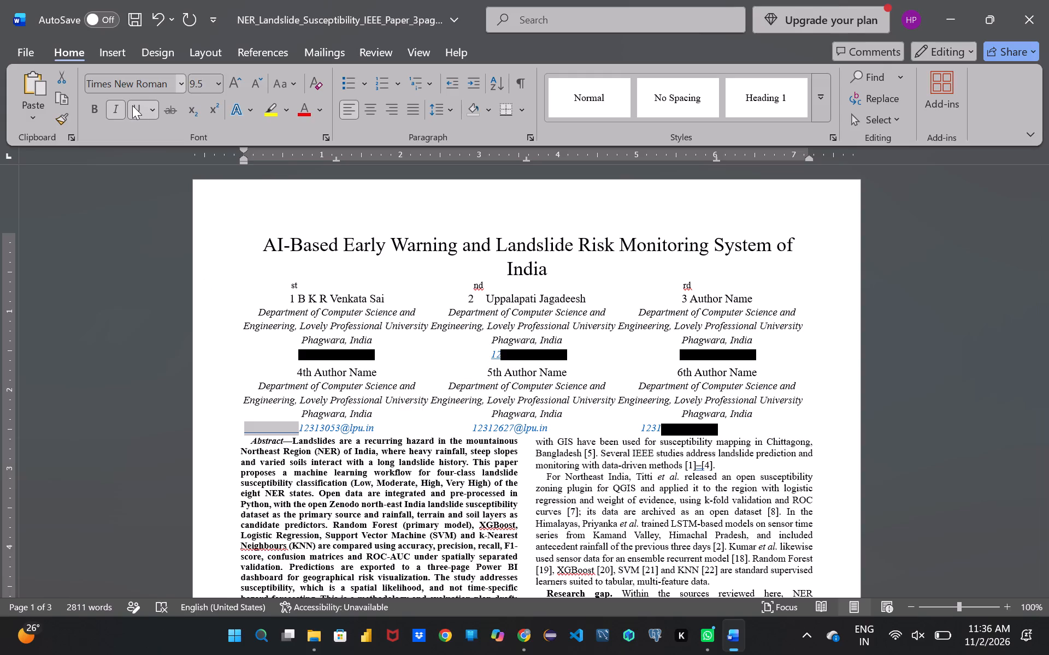
click(132, 105)
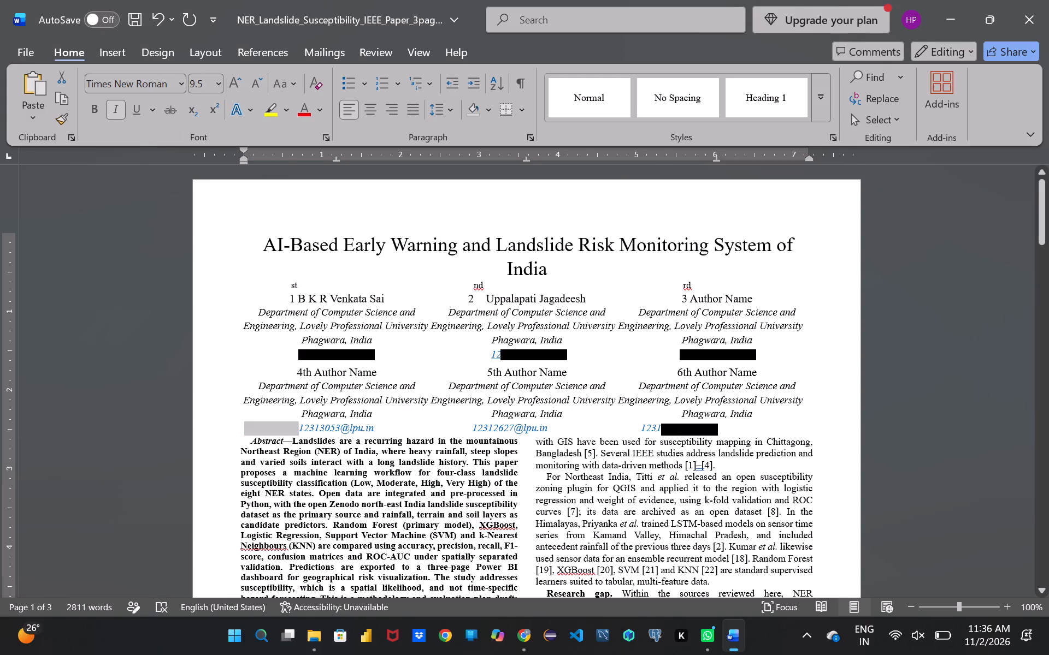
click(253, 383)
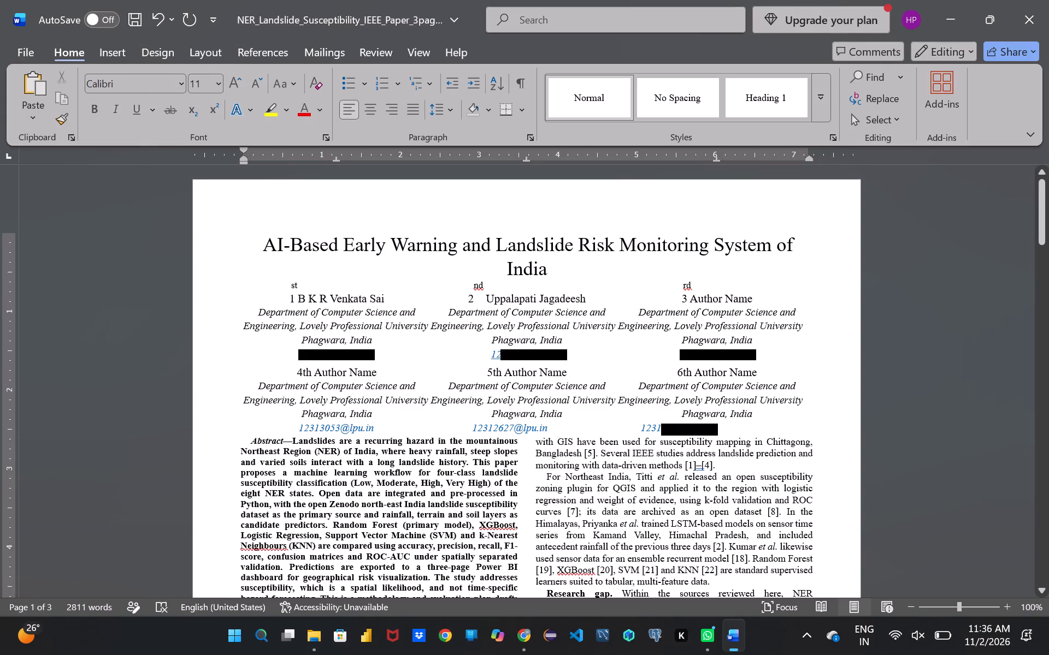
Underline the fourth author's email and copy its formatting onto the fifth and sixth authors' emails with Format Painter.
drag(299, 427, 376, 425)
double_click(130, 107)
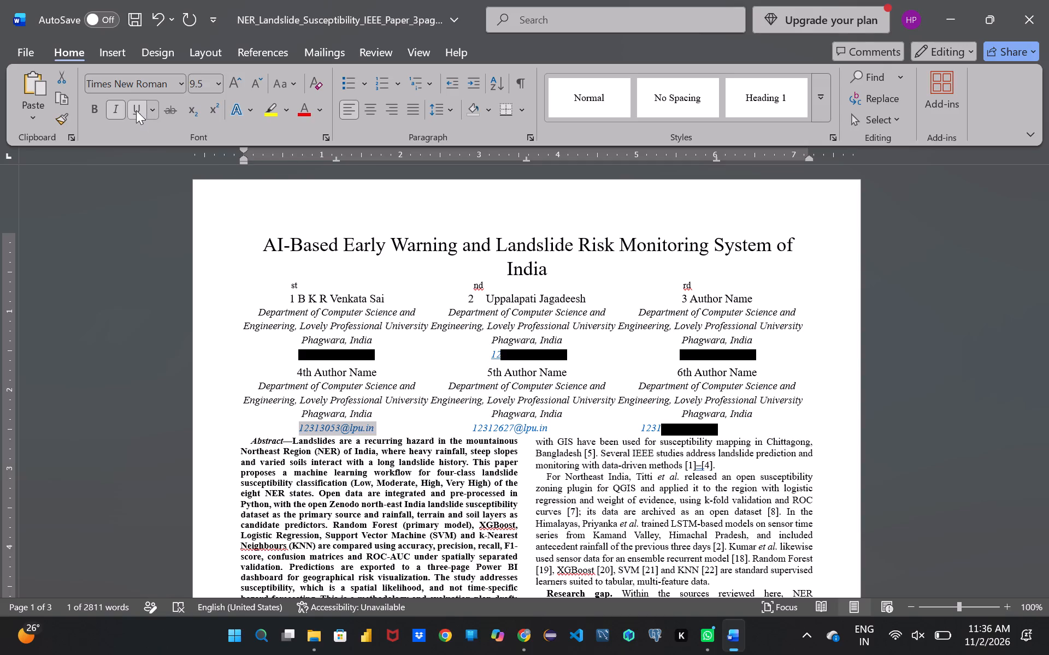
click(136, 110)
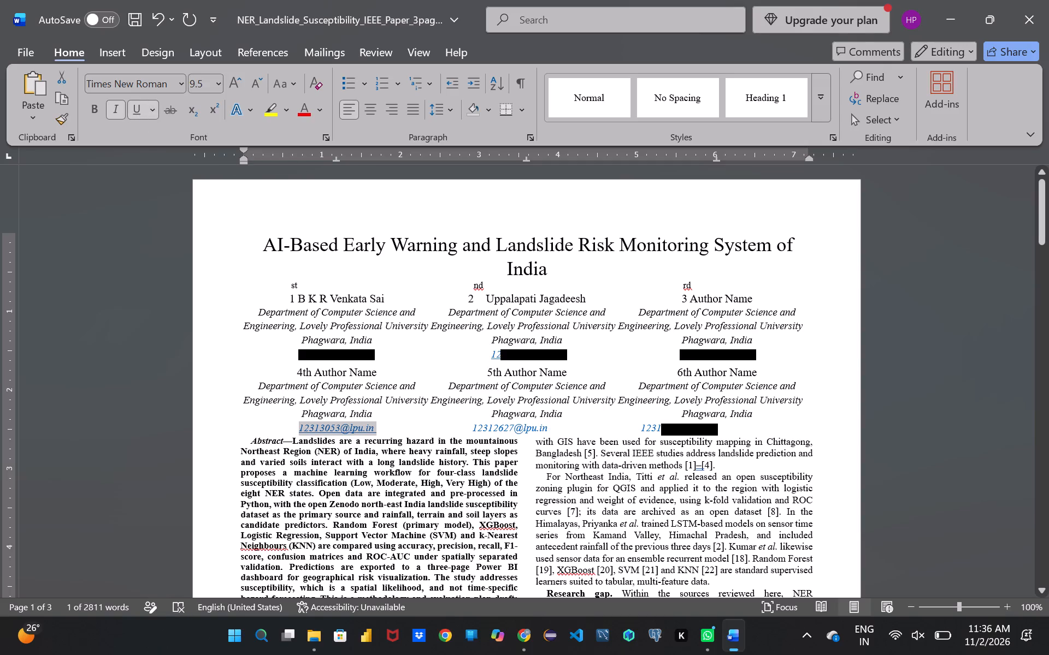
click(61, 118)
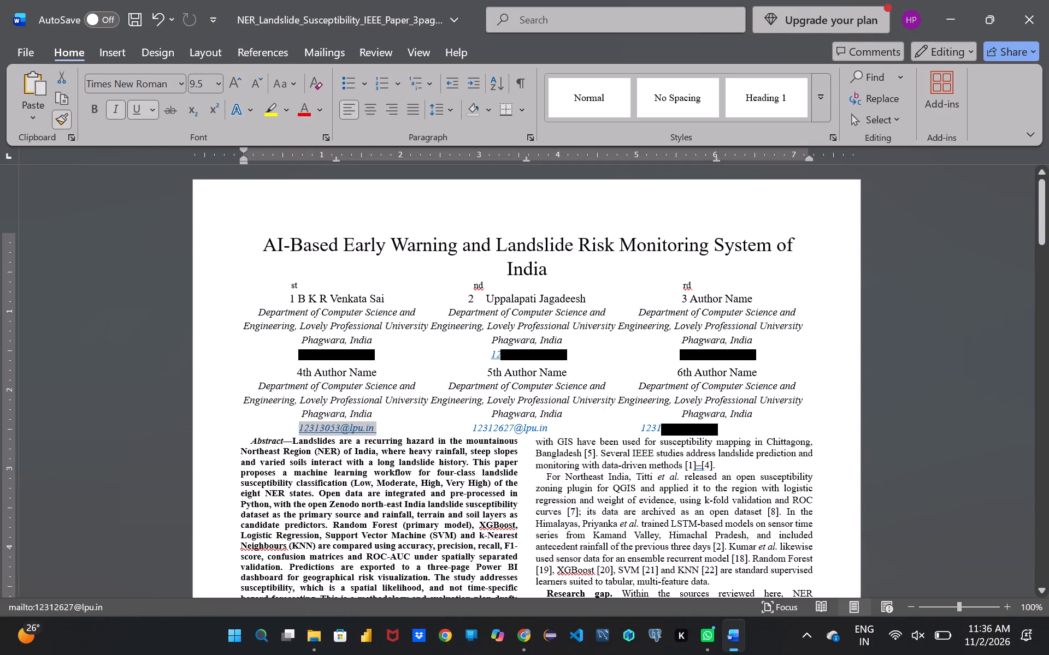
drag(474, 426, 562, 429)
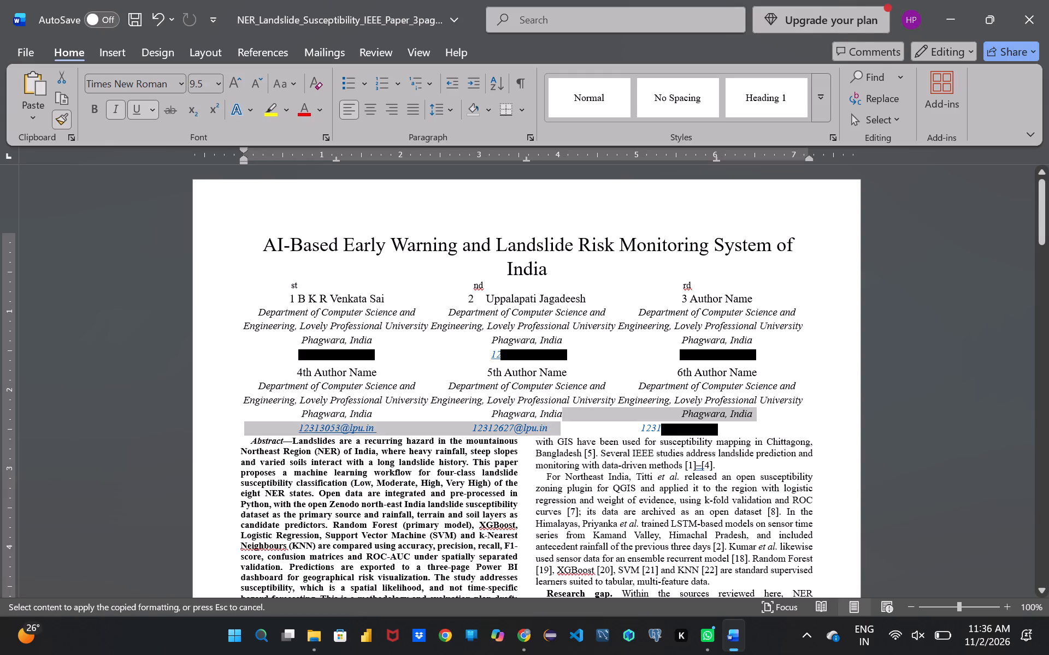
drag(562, 429, 548, 432)
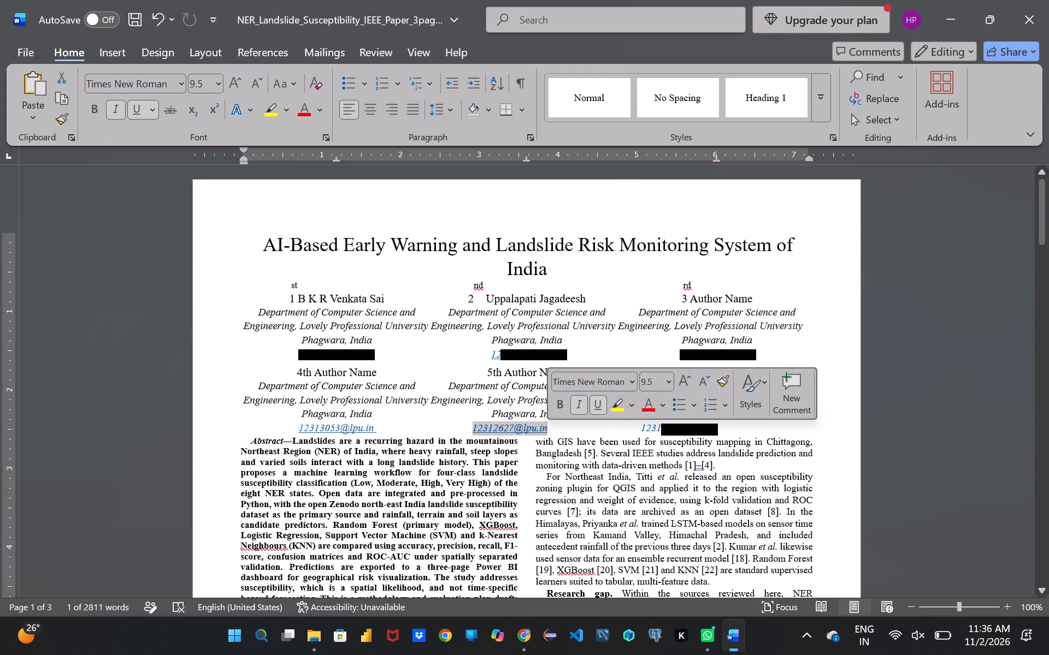
click(69, 124)
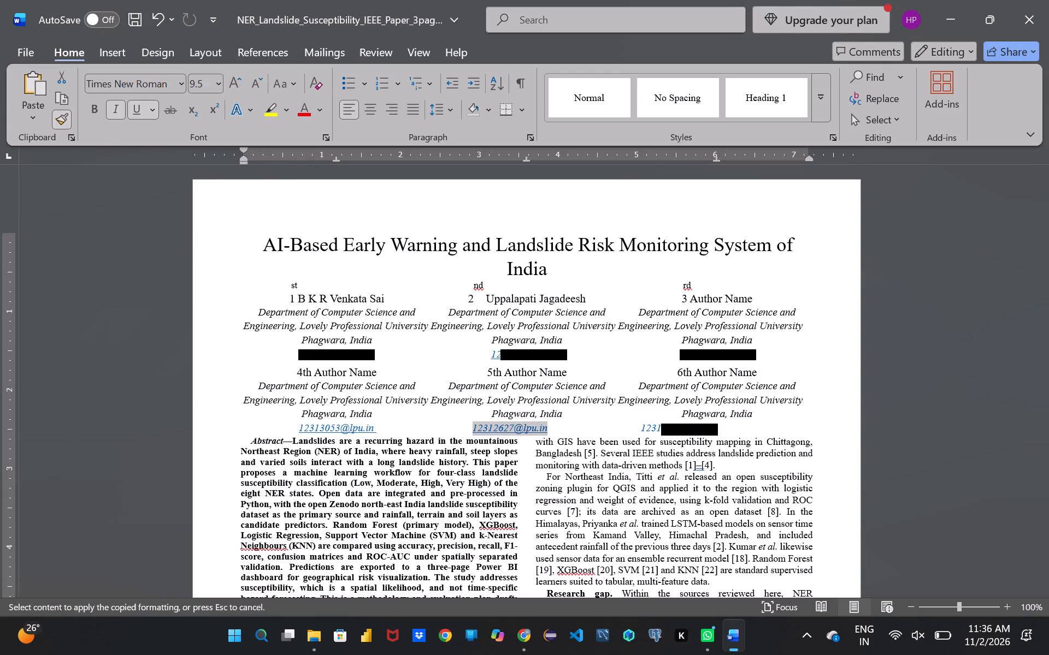
drag(641, 428, 652, 428)
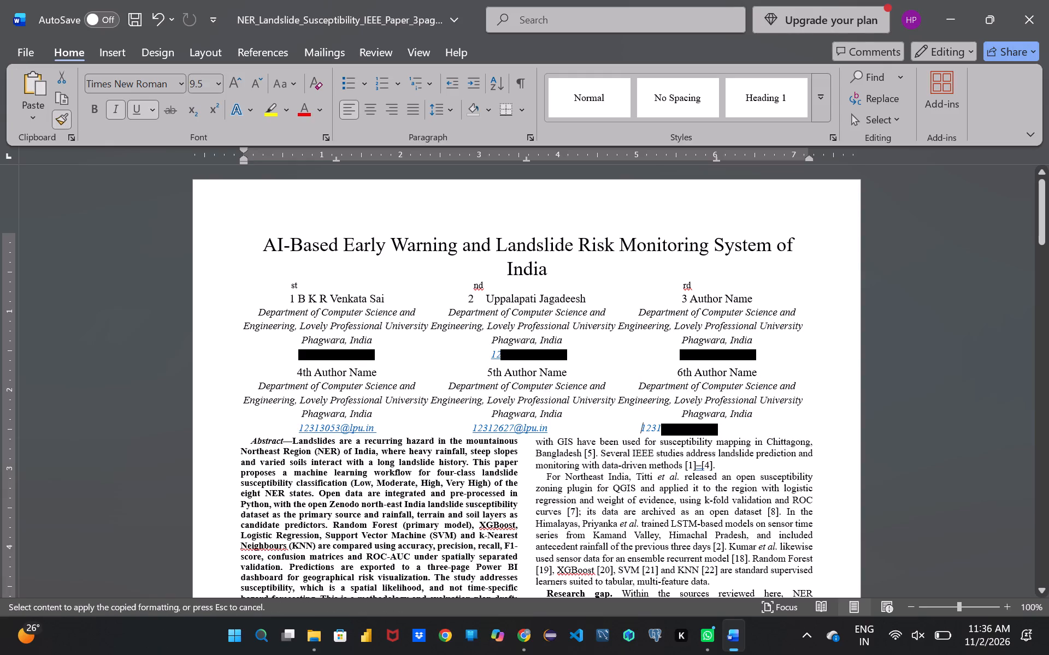
drag(652, 428, 720, 425)
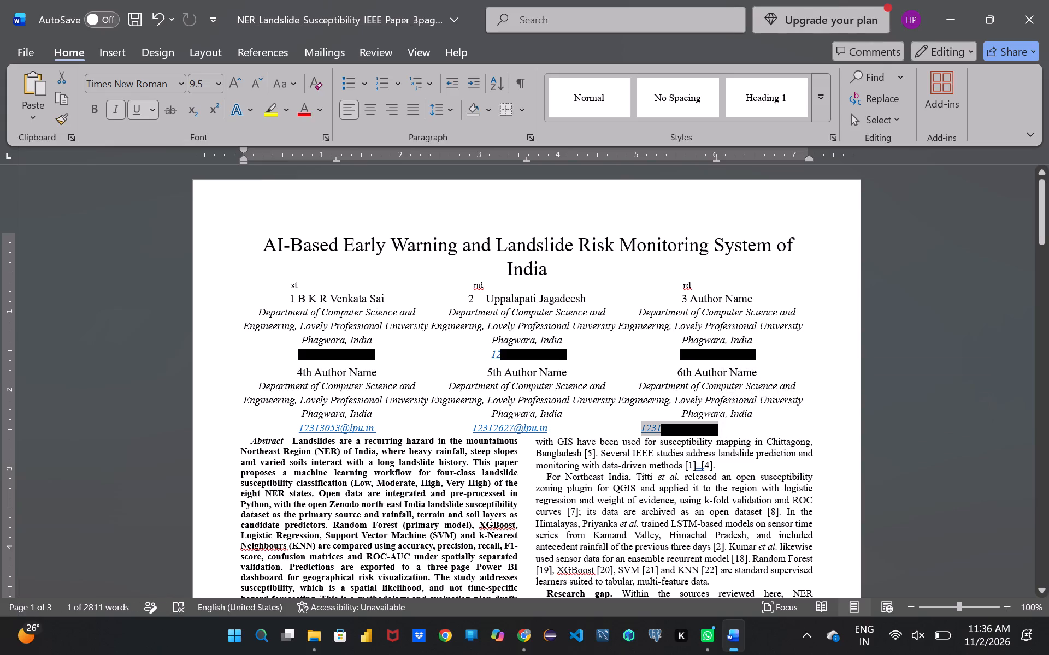
Insert spaces before the sixth author's email to shift it beneath the sixth author's affiliation.
click(640, 427)
key(space)
key(space)
key(space)
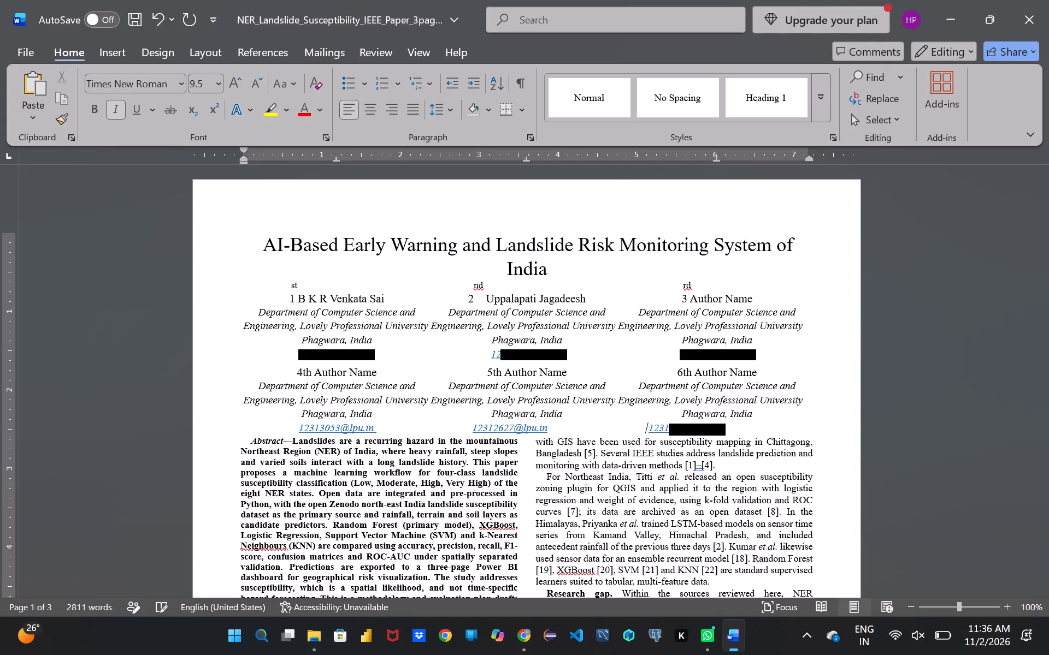
key(space)
key(space)
key(space)
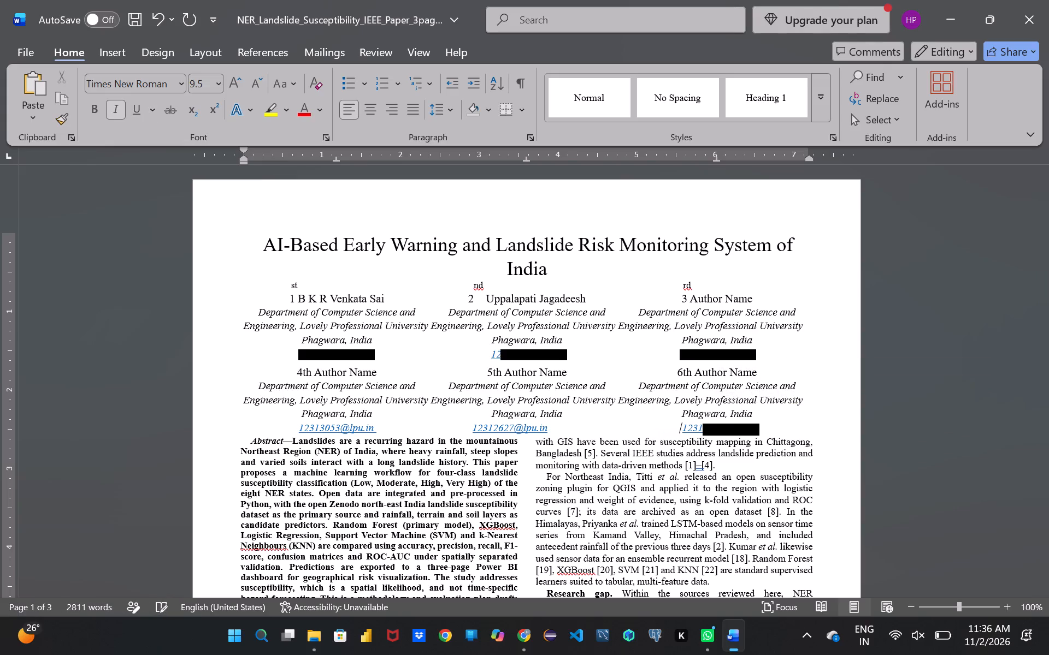
Insert spaces before the fifth author's email until it sits centred beneath the fifth author's affiliation.
click(473, 427)
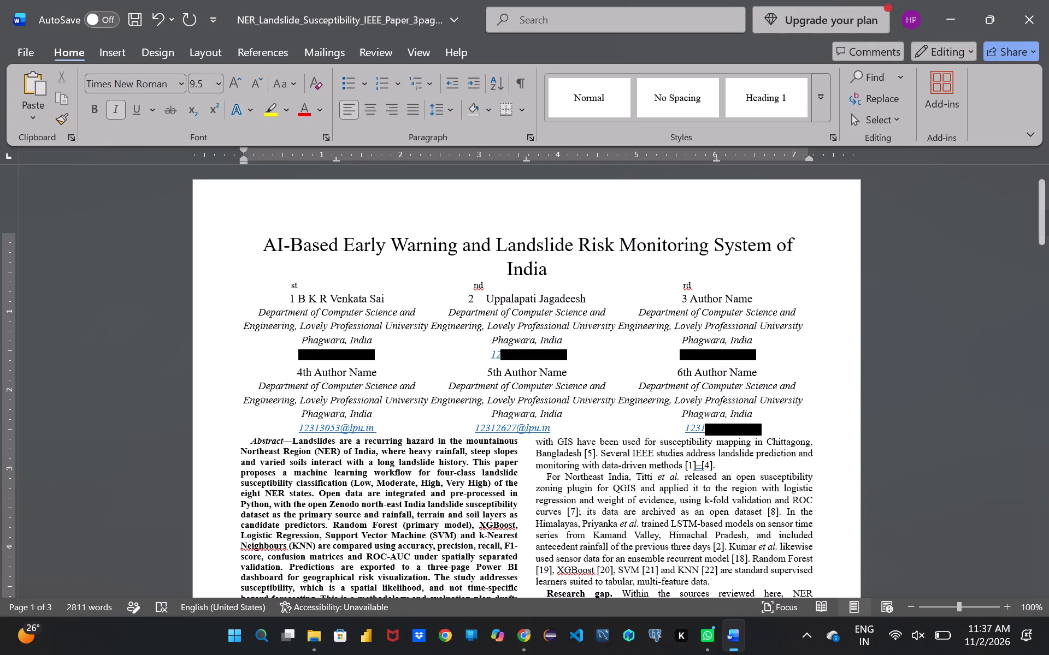
key(space)
key(space)
key(space)
key(space)
key(space)
key(space)
key(space)
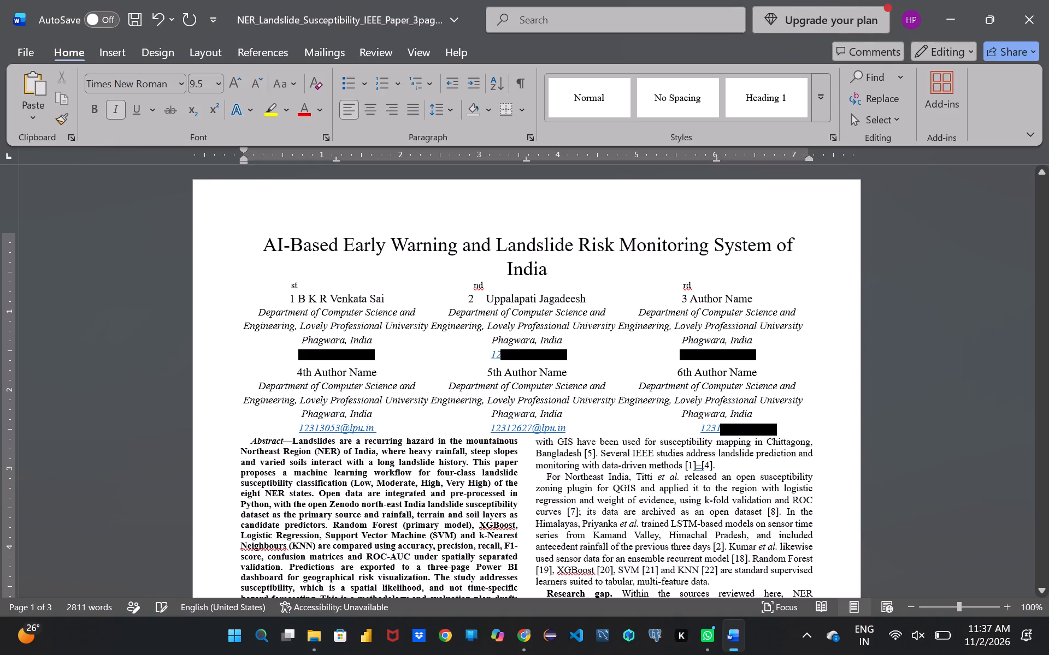
Remove the excess spaces before the sixth author's email to realign it beneath its affiliation.
click(699, 427)
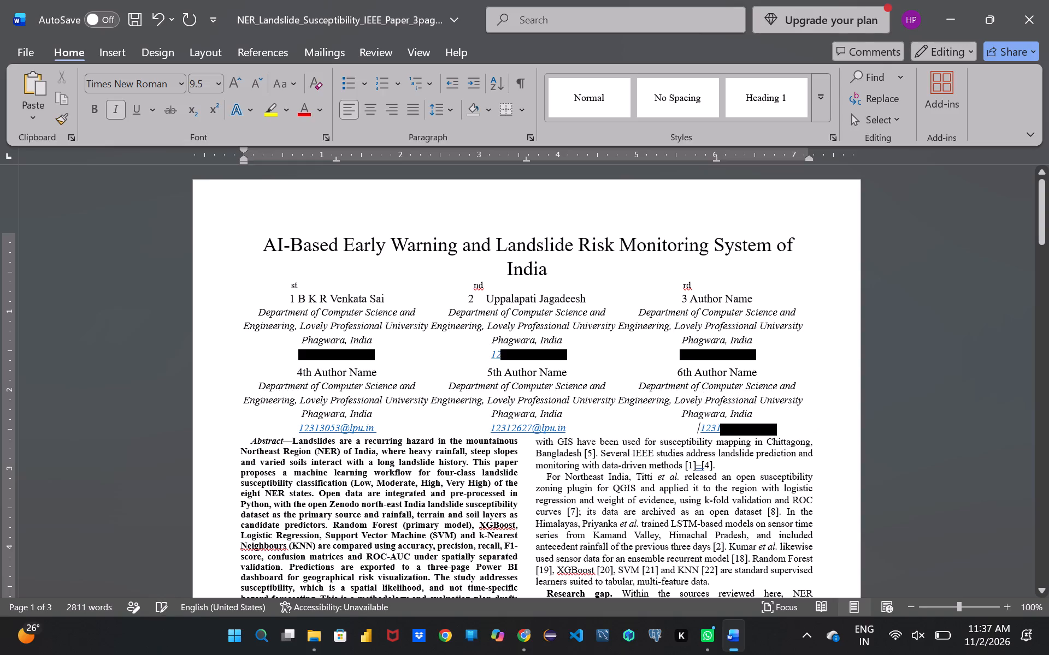
key(BackSpace)
key(BackSpace)
key(BackSpace)
key(BackSpace)
key(BackSpace)
key(BackSpace)
key(BackSpace)
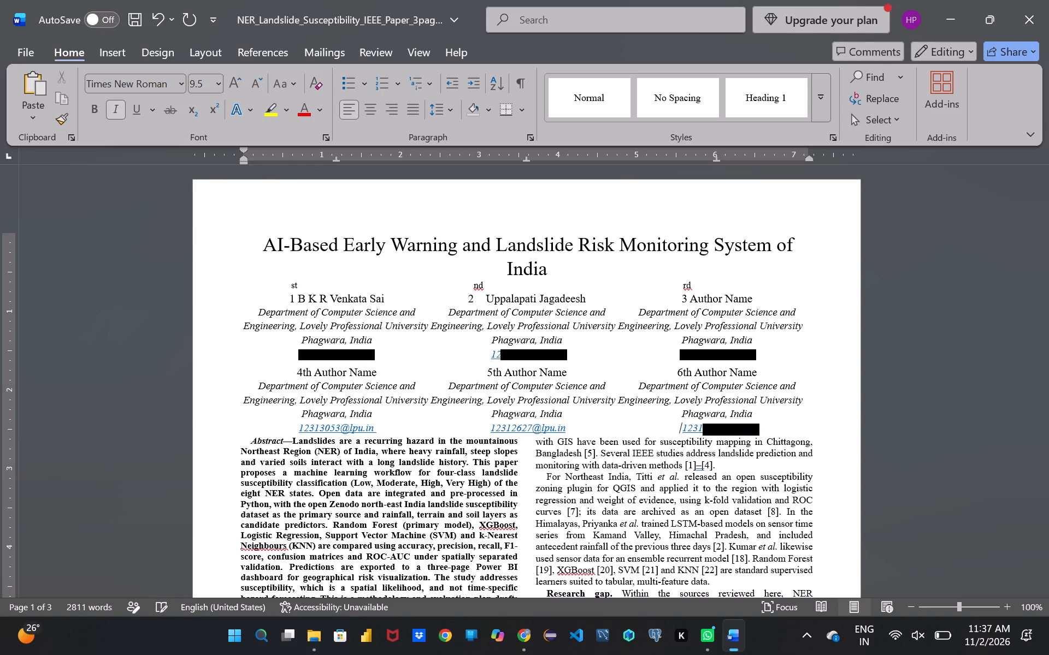
key(BackSpace)
key(space)
key(Right)
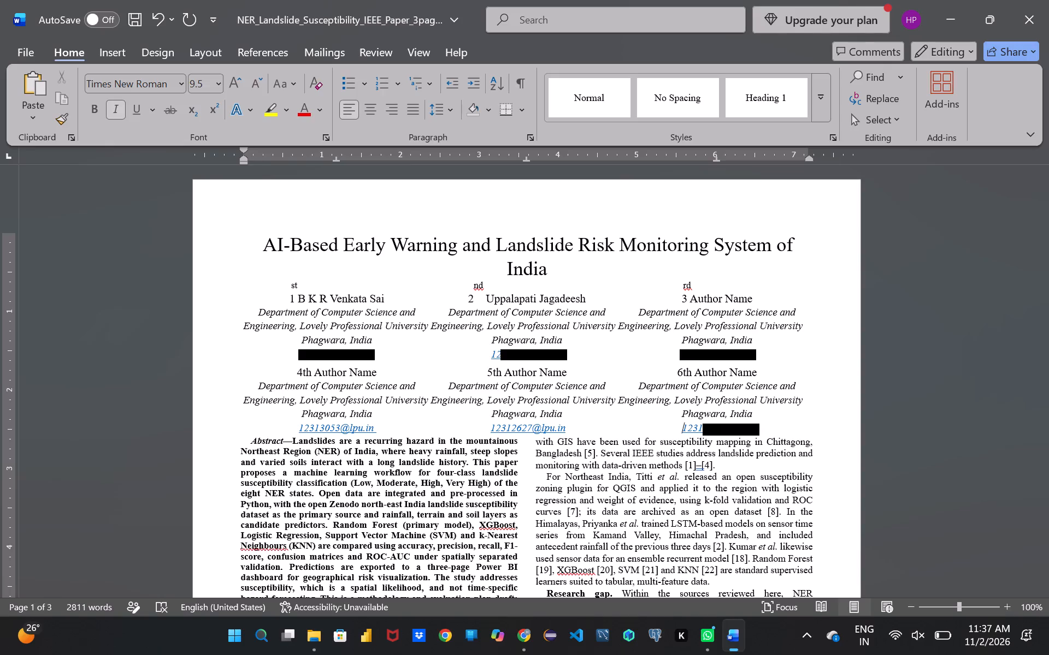
key(BackSpace)
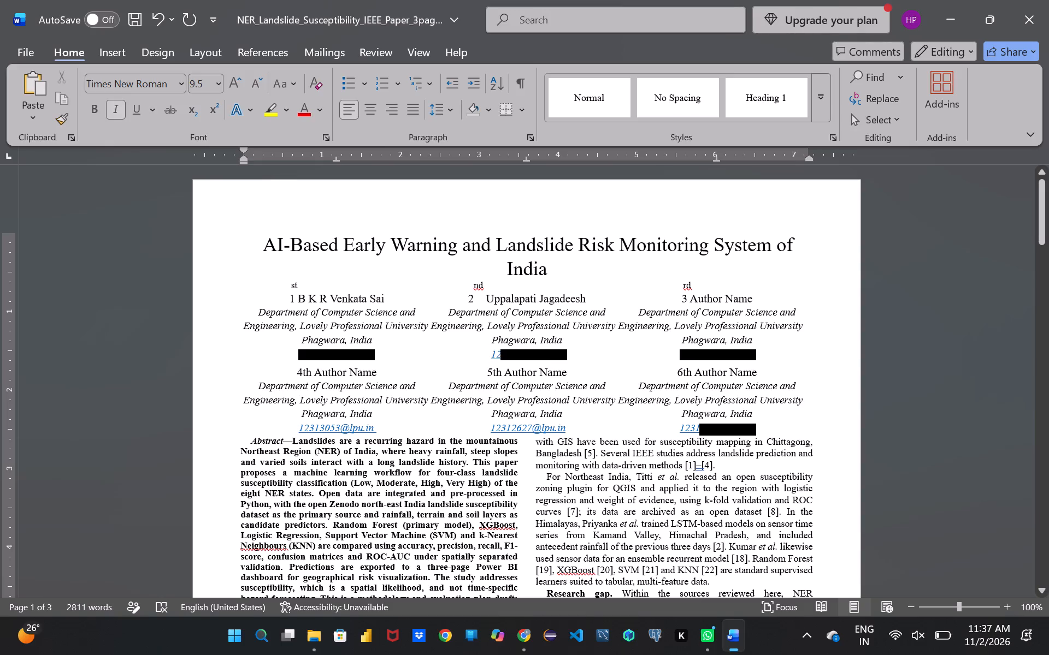
Split the university line after the first "Engineering," in both author rows, putting "Lovely Professional University" on a new line.
click(429, 402)
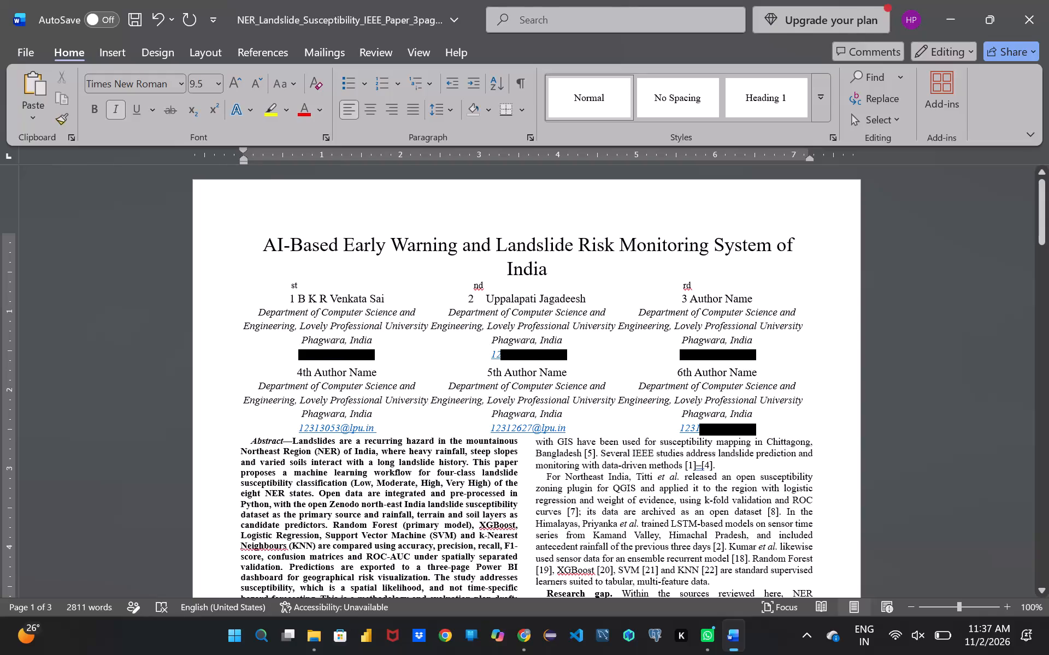
click(299, 400)
key(Return)
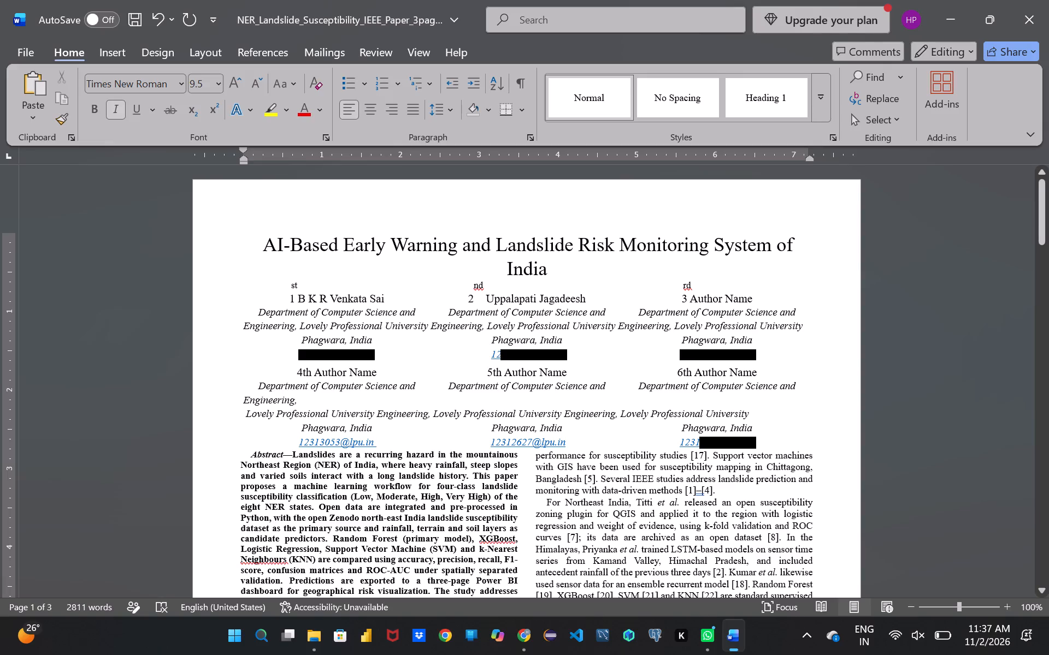
click(300, 323)
key(Return)
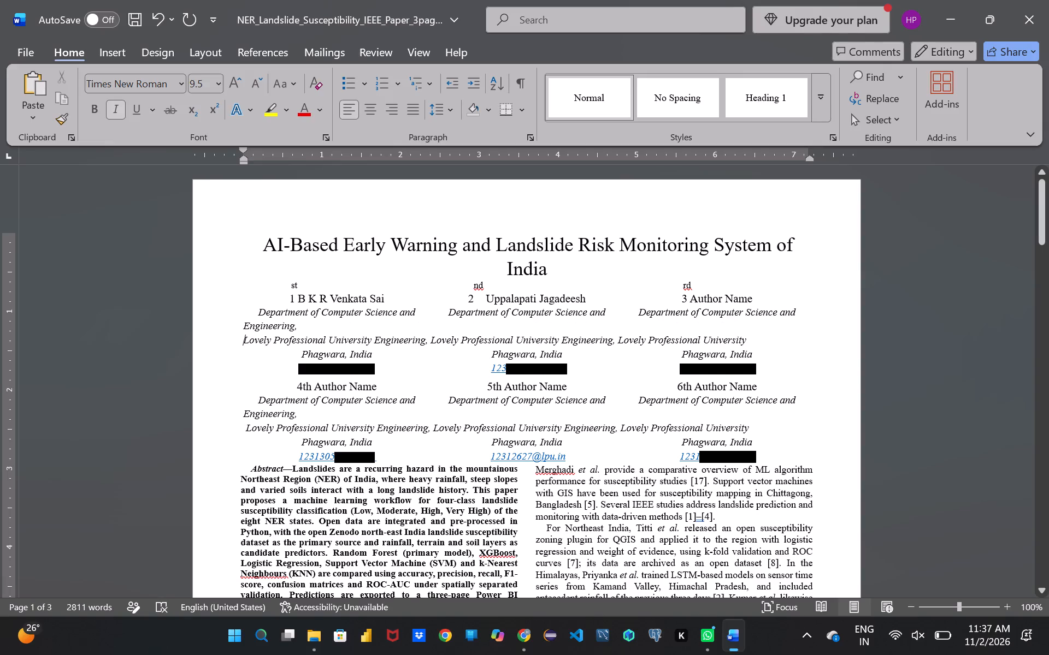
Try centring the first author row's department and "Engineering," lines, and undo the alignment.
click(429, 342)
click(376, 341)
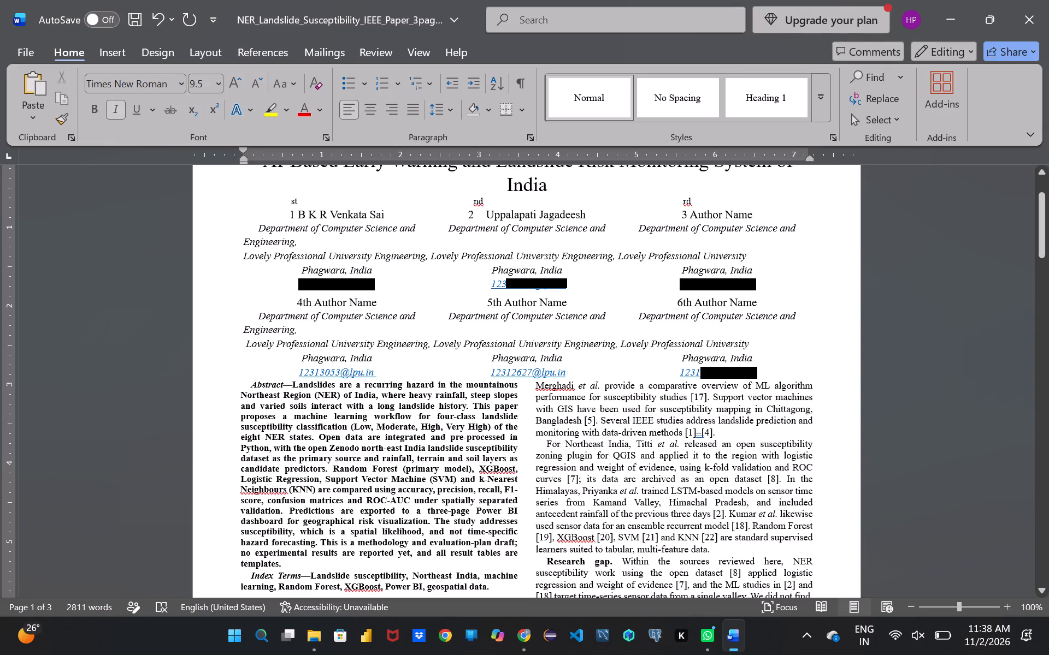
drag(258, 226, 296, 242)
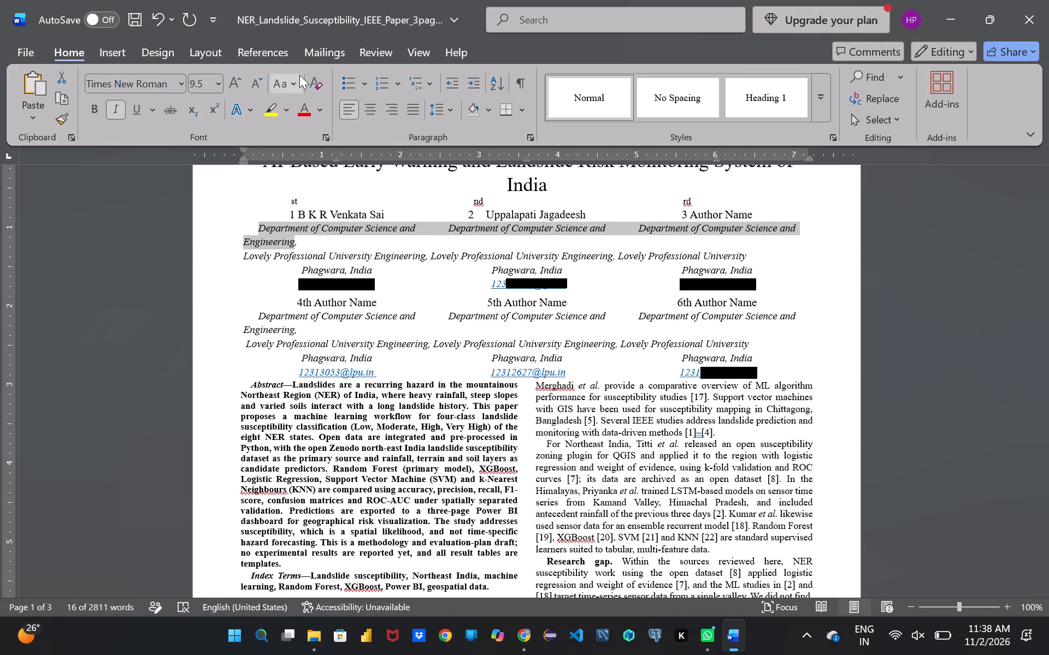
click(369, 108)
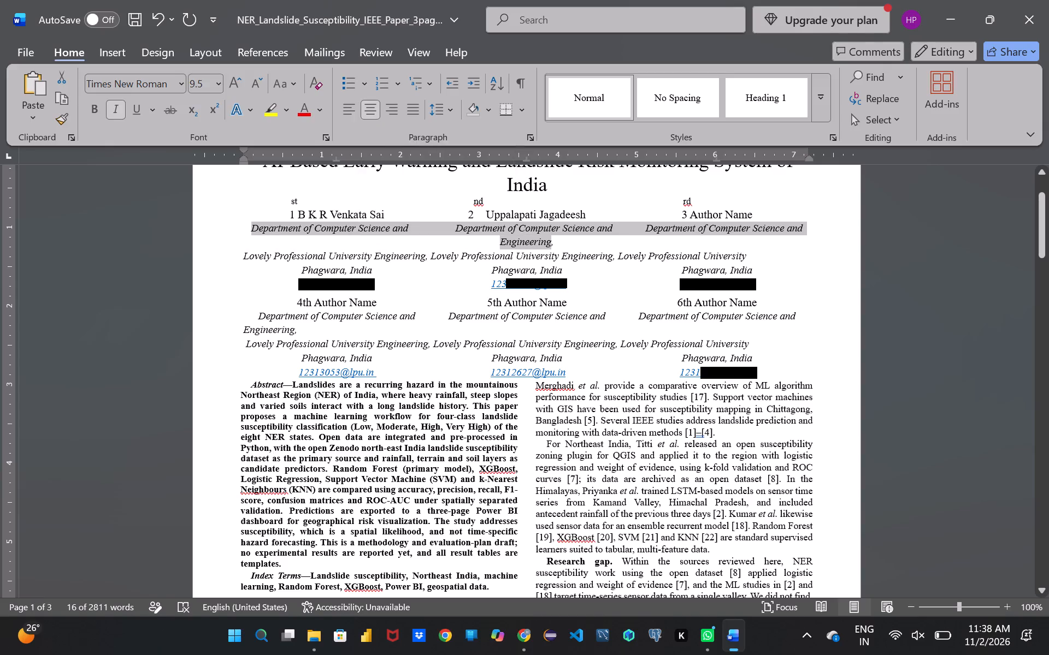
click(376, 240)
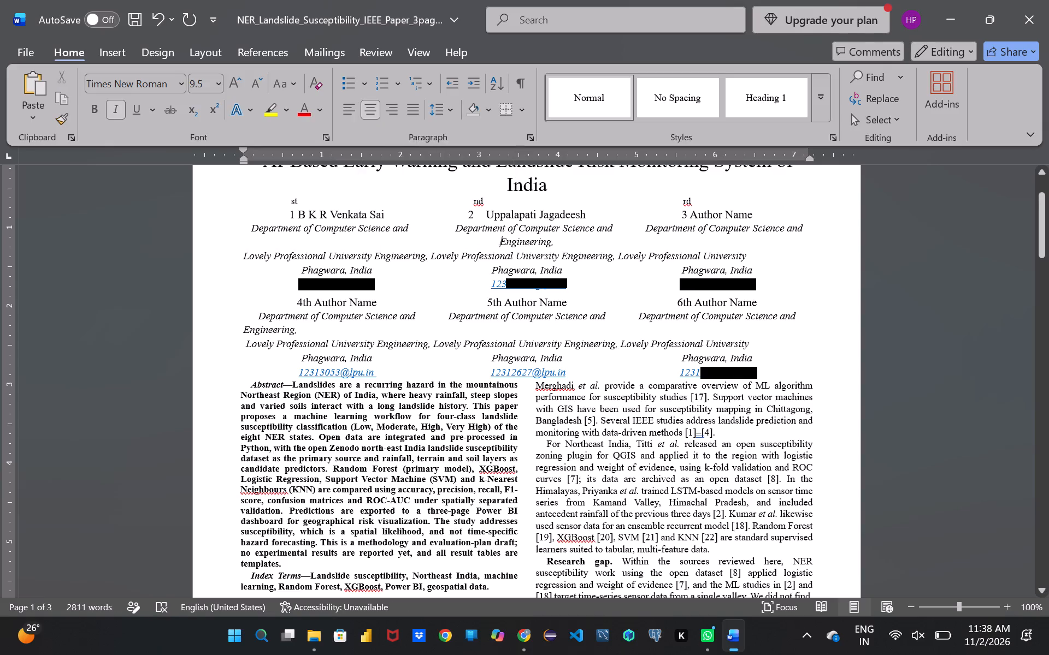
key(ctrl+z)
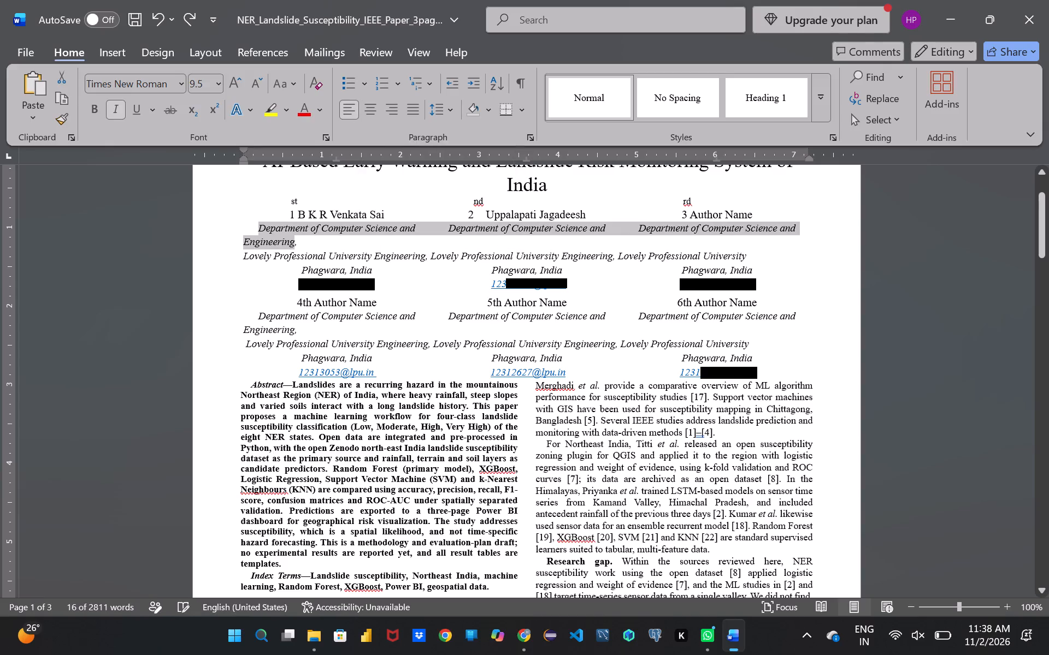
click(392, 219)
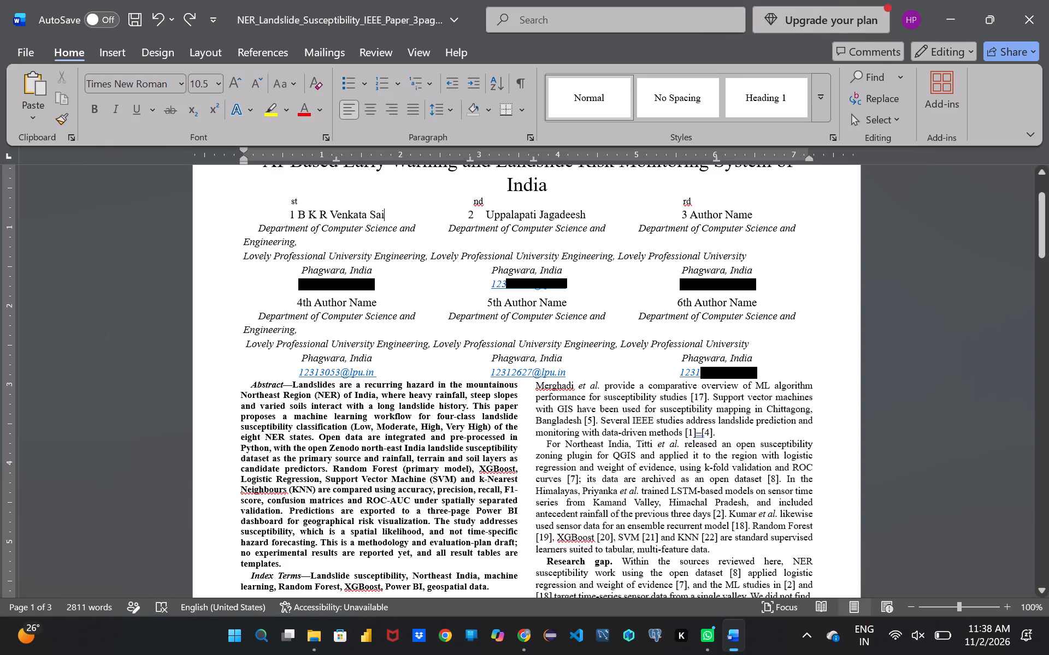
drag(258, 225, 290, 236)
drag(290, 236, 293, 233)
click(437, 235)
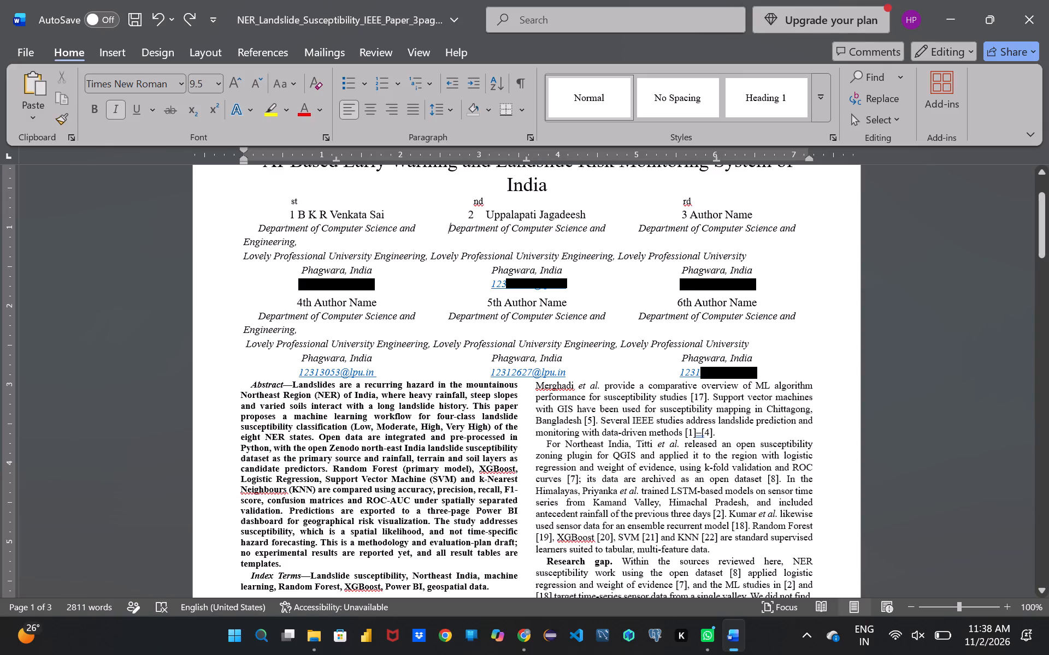
Cut the "Engineering," that follows the first author's university name in the upper author row.
click(429, 257)
drag(374, 257, 426, 255)
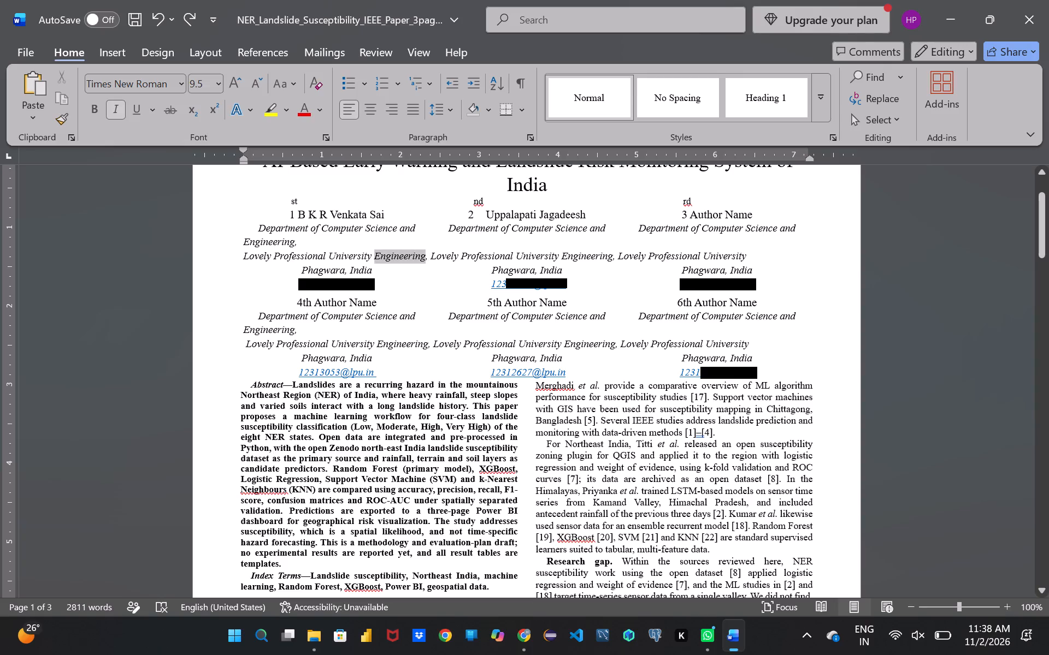
drag(426, 255, 429, 257)
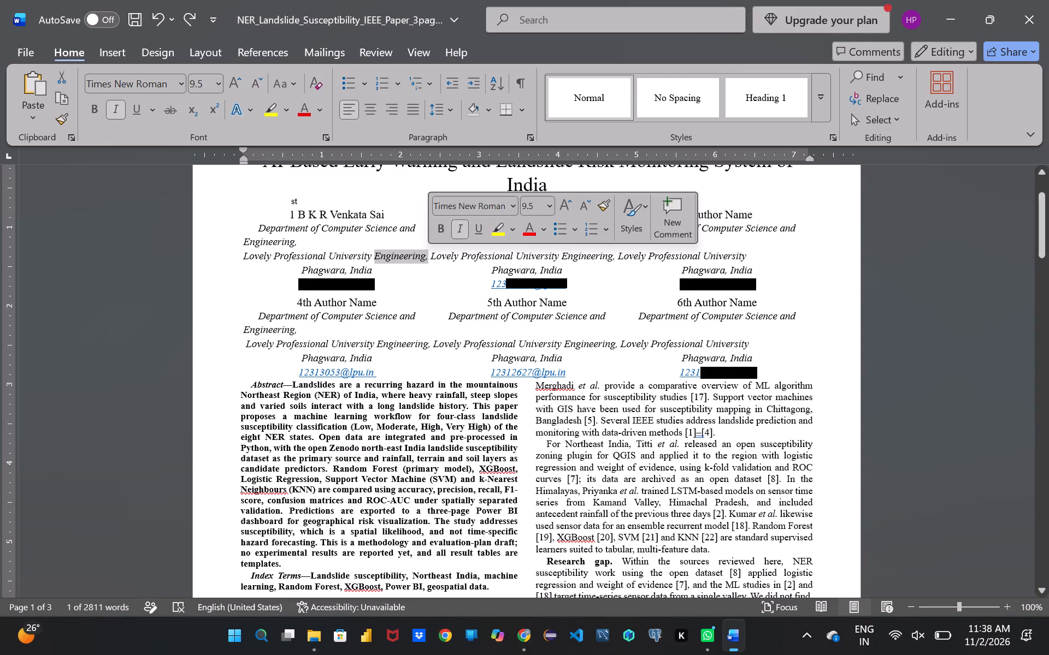
key(ctrl+x)
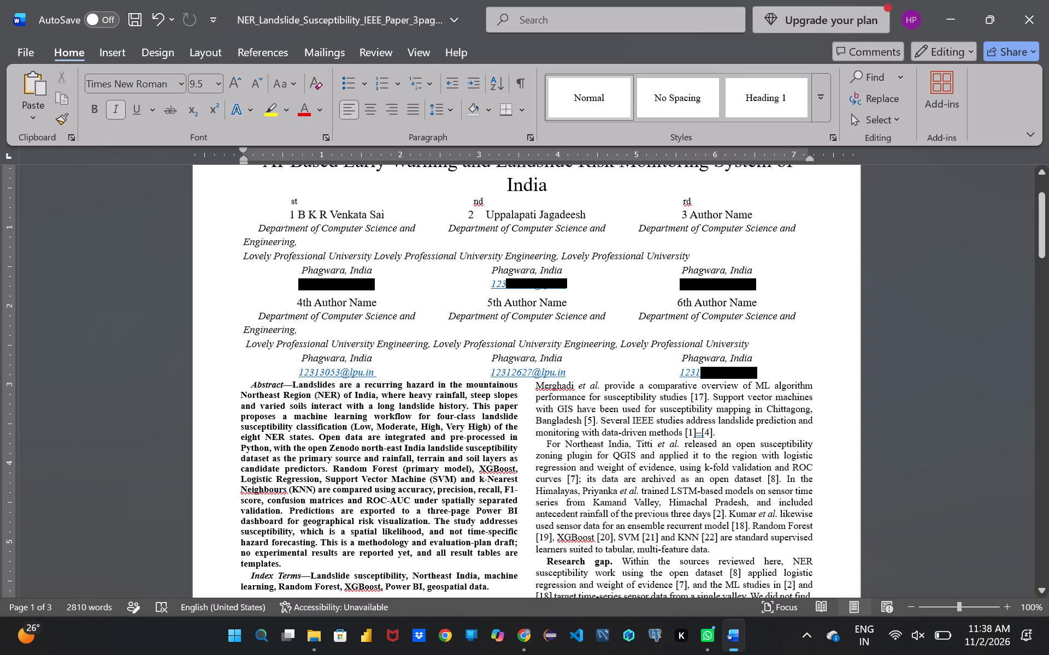
Insert spaces after the first author's university name to move the second author's university name beneath its department line.
key(space)
key(space)
key(space)
key(space)
key(space)
key(space)
key(space)
key(space)
key(space)
key(space)
key(space)
key(space)
key(space)
key(space)
key(space)
key(space)
key(space)
key(space)
key(space)
key(space)
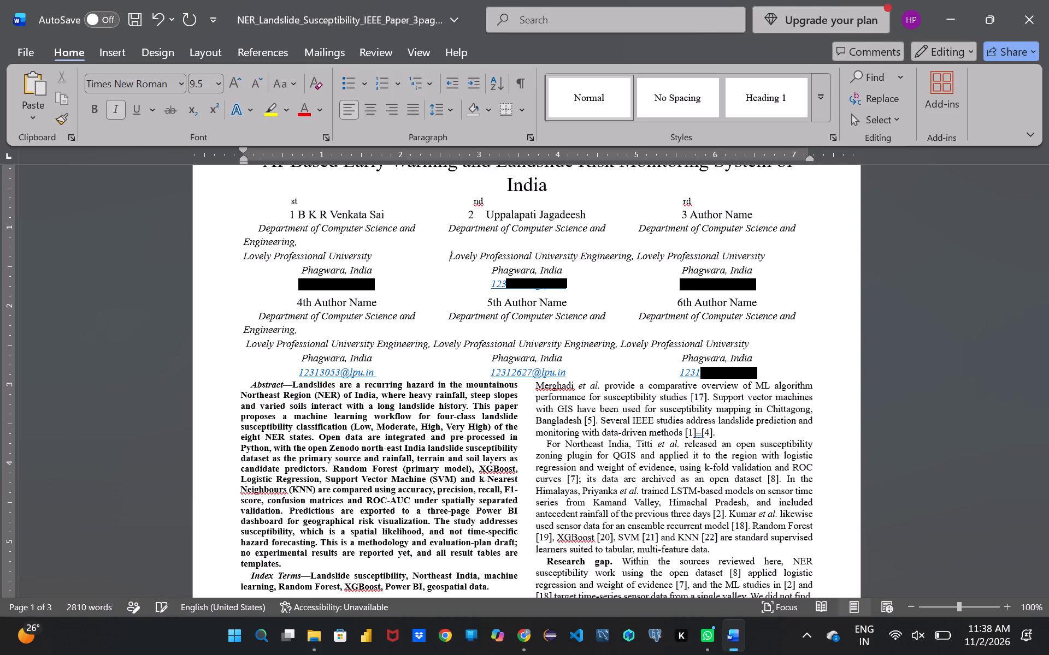
Space across from the first author's "Engineering," in the upper author row and paste "Engineering," beneath the second author's department line.
click(301, 238)
key(space)
key(space)
key(space)
key(space)
key(space)
key(space)
key(space)
key(space)
key(space)
key(space)
key(space)
key(space)
key(space)
key(space)
key(space)
key(space)
key(space)
key(space)
key(space)
key(space)
key(space)
key(space)
key(space)
key(space)
key(space)
key(space)
key(space)
key(space)
key(space)
key(space)
key(space)
key(space)
key(space)
key(space)
key(space)
key(space)
key(space)
key(space)
key(space)
key(space)
key(BackSpace)
key(BackSpace)
key(BackSpace)
key(BackSpace)
key(BackSpace)
key(BackSpace)
key(BackSpace)
key(BackSpace)
key(BackSpace)
key(BackSpace)
key(BackSpace)
key(ctrl+v)
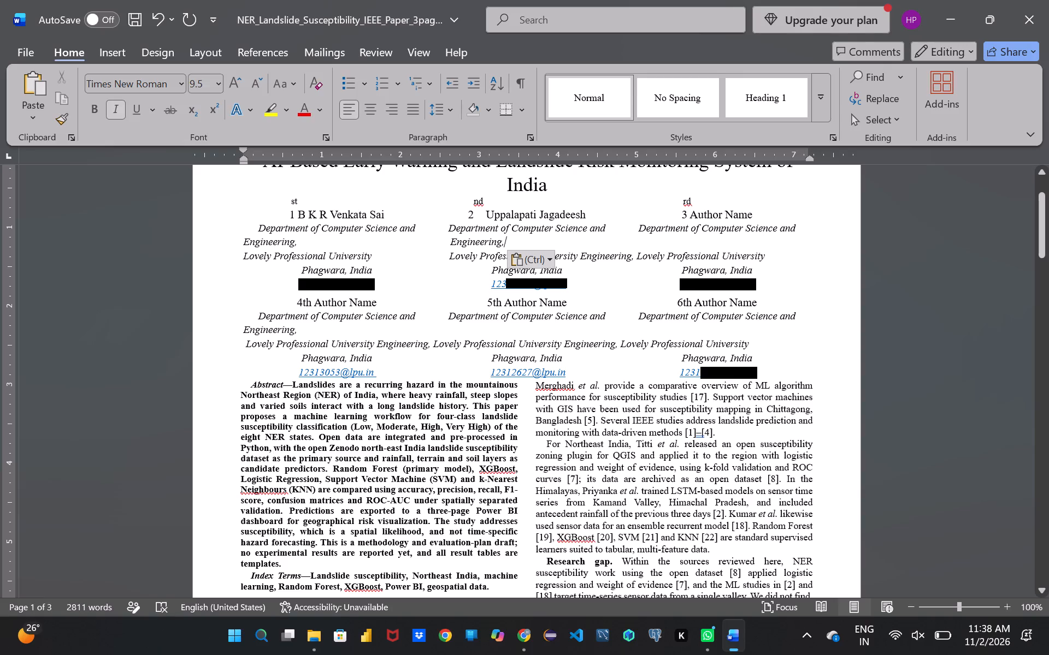
Space across from the second author's "Engineering," and paste another "Engineering," beneath the third author's department line.
key(space)
key(space)
key(space)
key(space)
key(space)
key(space)
key(space)
key(space)
key(space)
key(space)
key(space)
key(space)
key(space)
key(space)
key(space)
key(space)
key(space)
key(space)
key(space)
key(space)
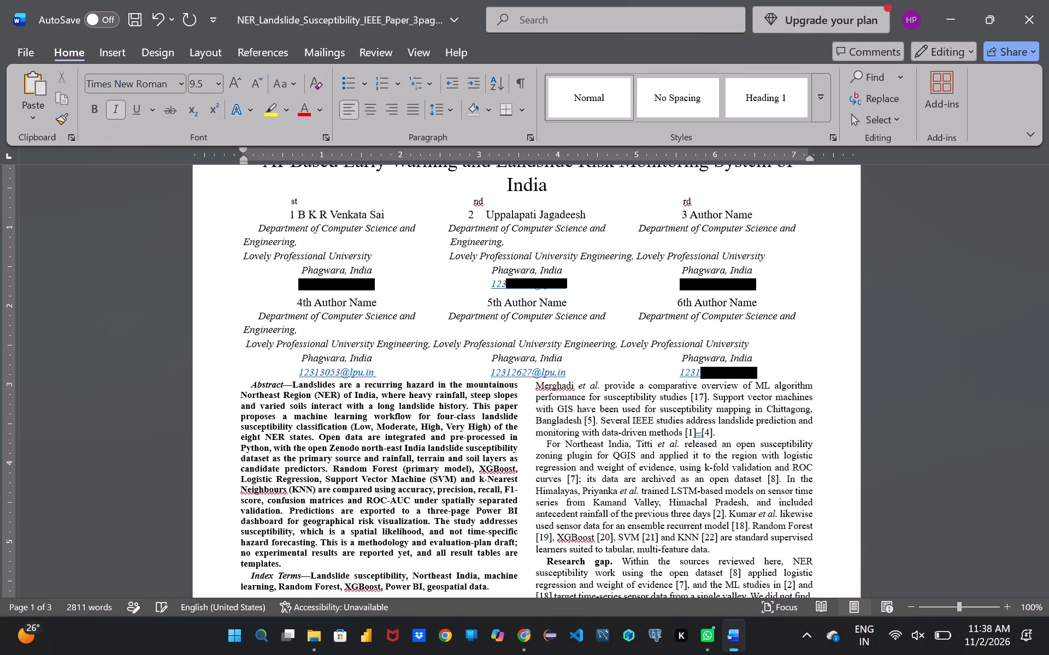
key(space)
key(space)
key(space)
key(space)
key(space)
key(space)
key(space)
key(space)
key(space)
key(space)
key(space)
key(space)
key(space)
key(space)
key(space)
key(space)
key(BackSpace)
key(BackSpace)
key(BackSpace)
key(ctrl+v)
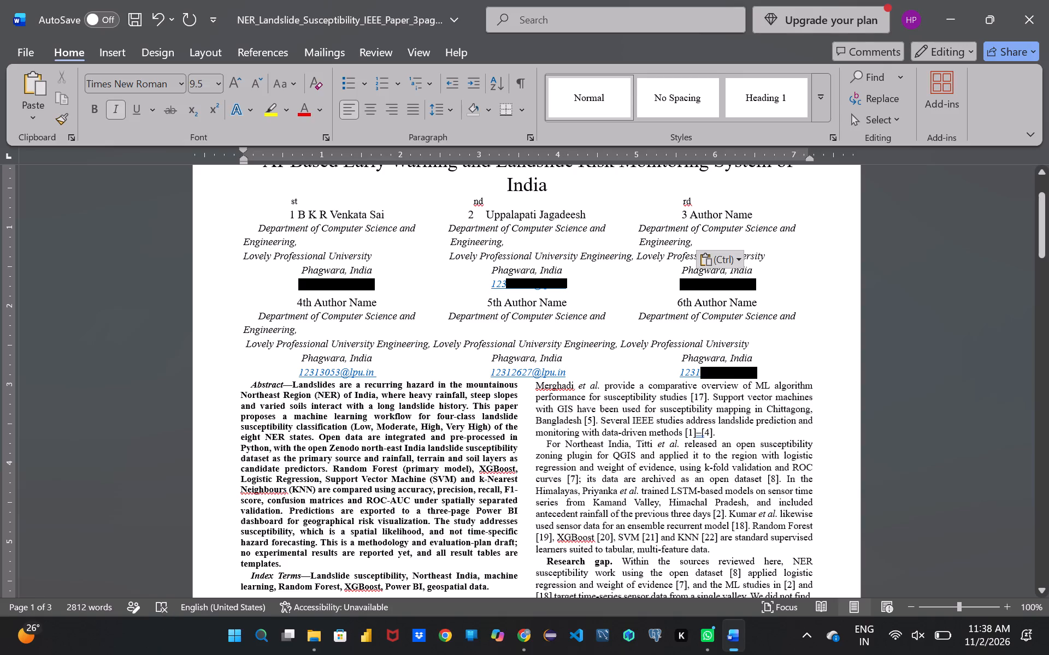
Indent the upper row's "Engineering," line with leading spaces so the first one sits centred beneath its department line.
click(241, 243)
key(space)
key(space)
key(space)
key(space)
key(space)
key(space)
key(space)
key(space)
key(space)
key(space)
key(space)
key(space)
key(space)
key(space)
key(space)
key(space)
key(space)
key(space)
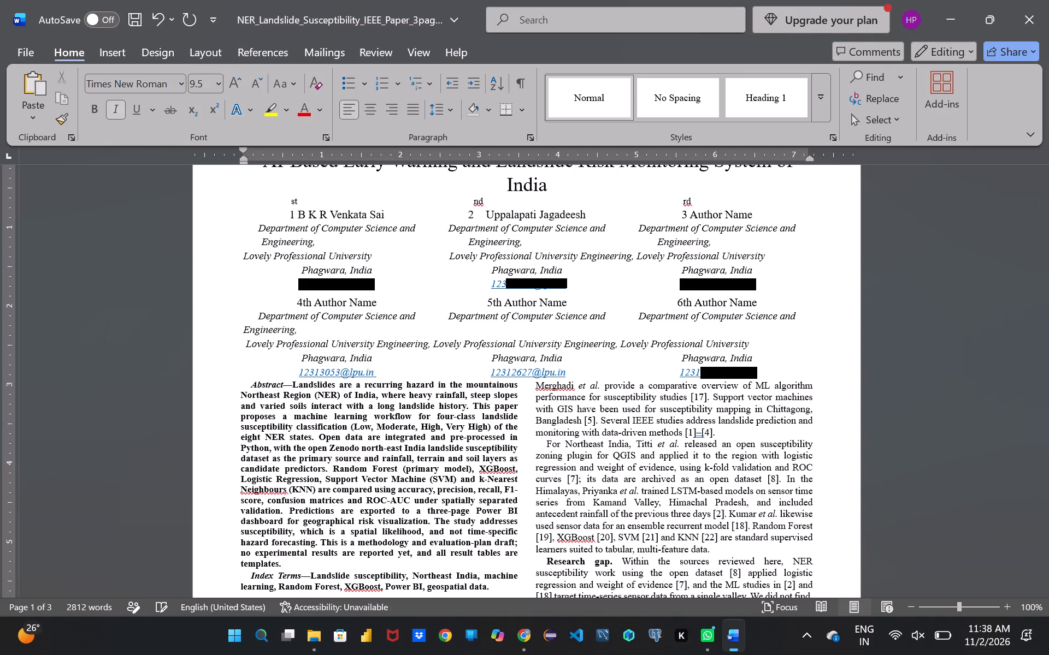
key(space)
key(space)
key(space)
key(space)
key(space)
key(space)
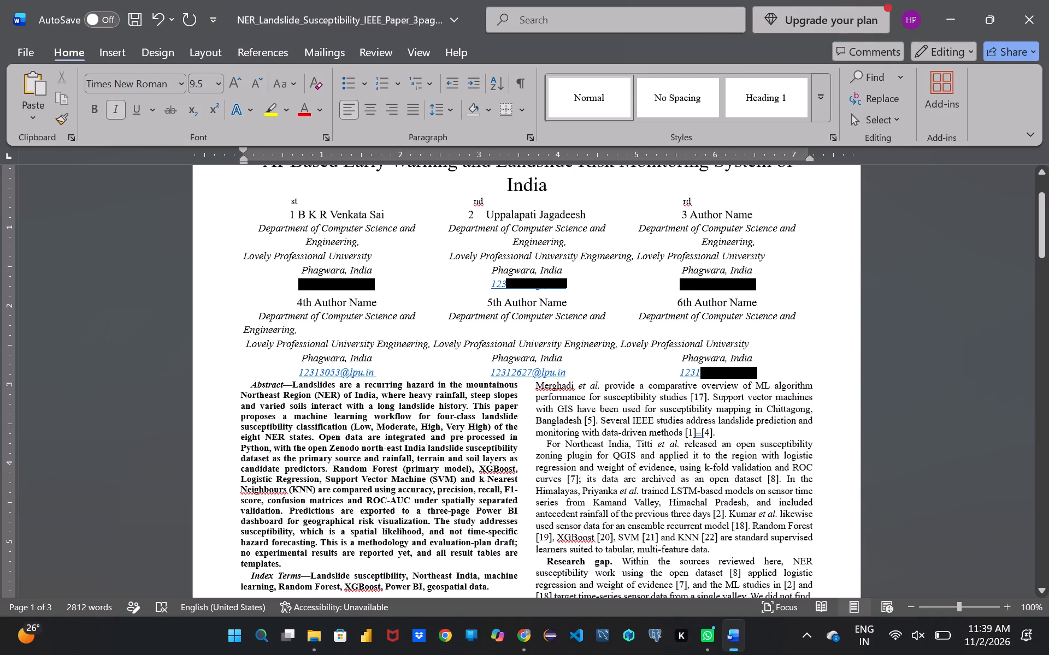
Indent the upper row's "Lovely Professional University" line with five leading spaces.
click(245, 256)
key(space)
key(space)
key(space)
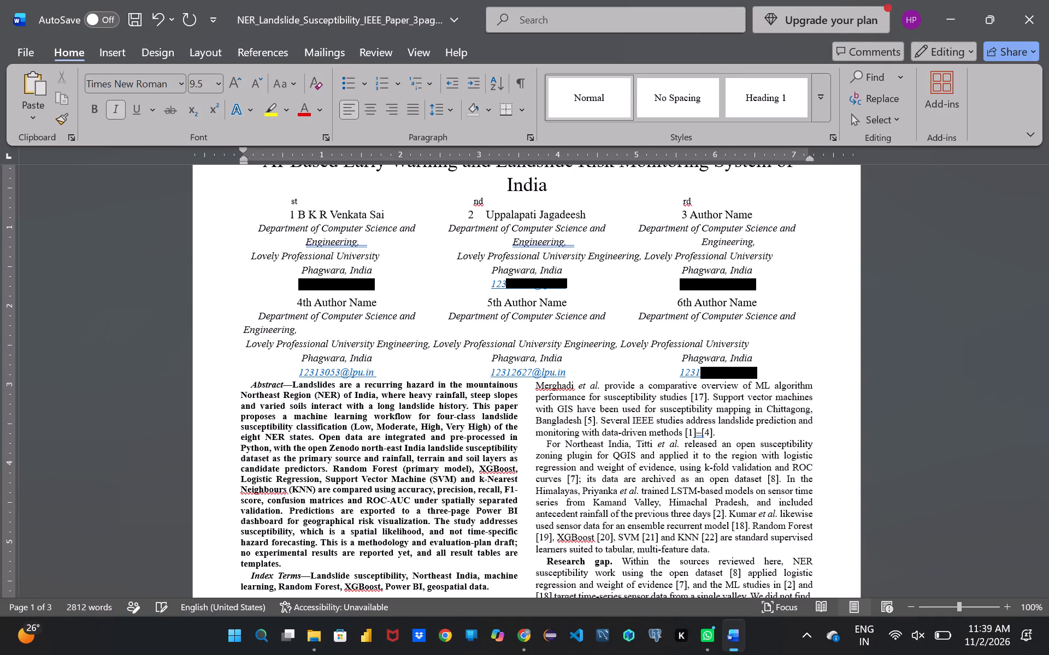
key(space)
key(space)
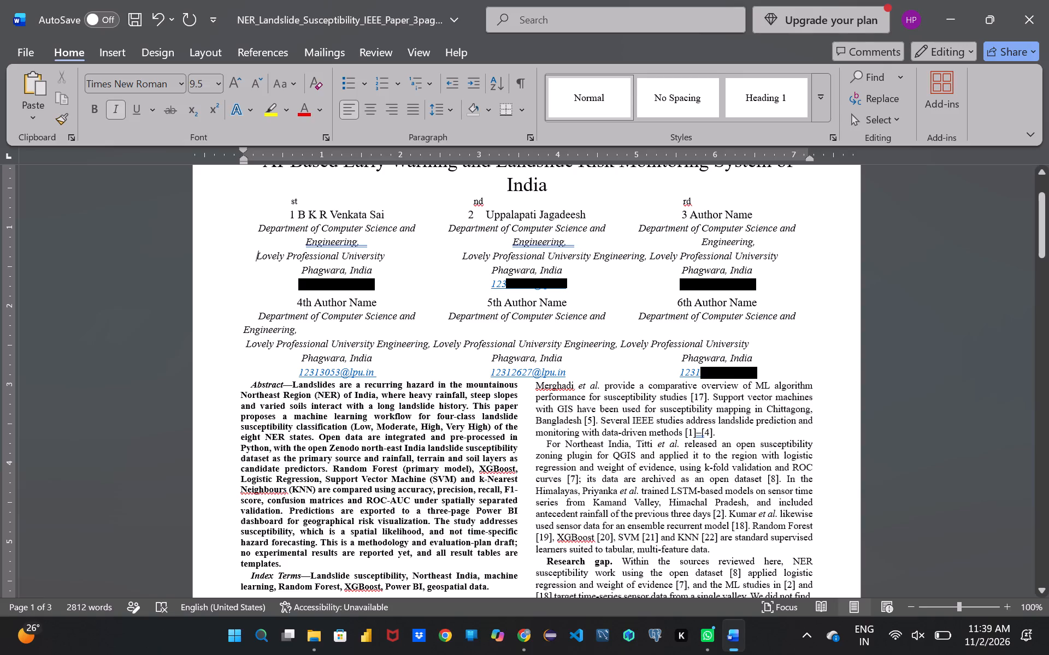
Remove six spaces before the second author's university name to bring it back beneath its department line.
click(462, 259)
key(BackSpace)
key(BackSpace)
key(BackSpace)
key(BackSpace)
key(BackSpace)
key(BackSpace)
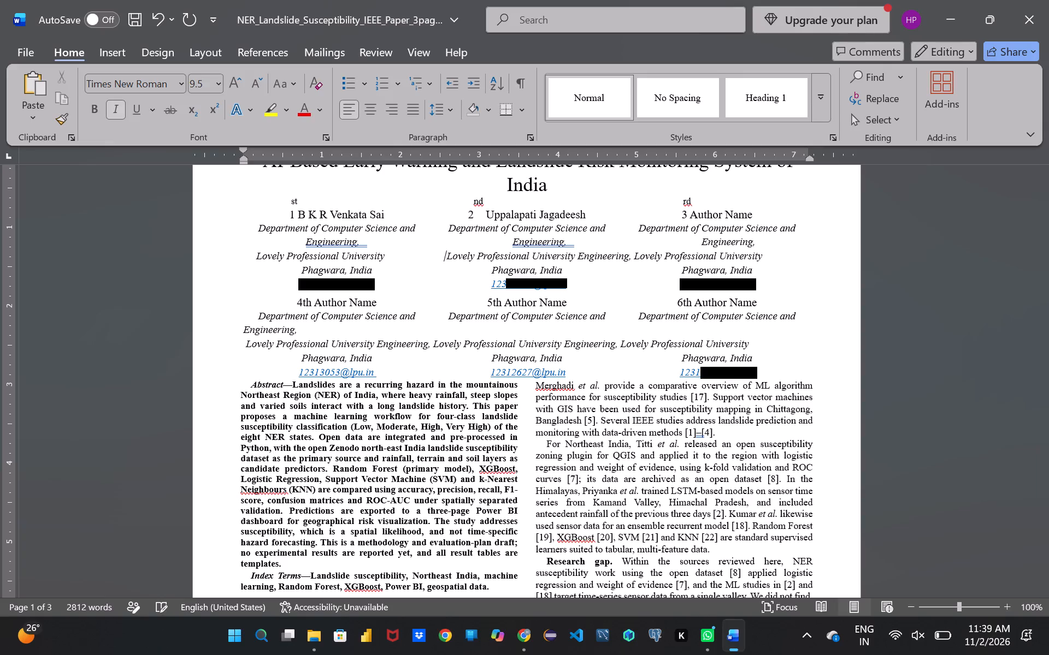
Reduce the spacing before the second author's "Engineering," to centre it beneath "Department of Computer Science and".
click(511, 243)
key(BackSpace)
key(BackSpace)
key(BackSpace)
key(BackSpace)
key(BackSpace)
key(BackSpace)
key(BackSpace)
key(BackSpace)
key(BackSpace)
key(BackSpace)
key(BackSpace)
key(BackSpace)
key(BackSpace)
key(BackSpace)
key(BackSpace)
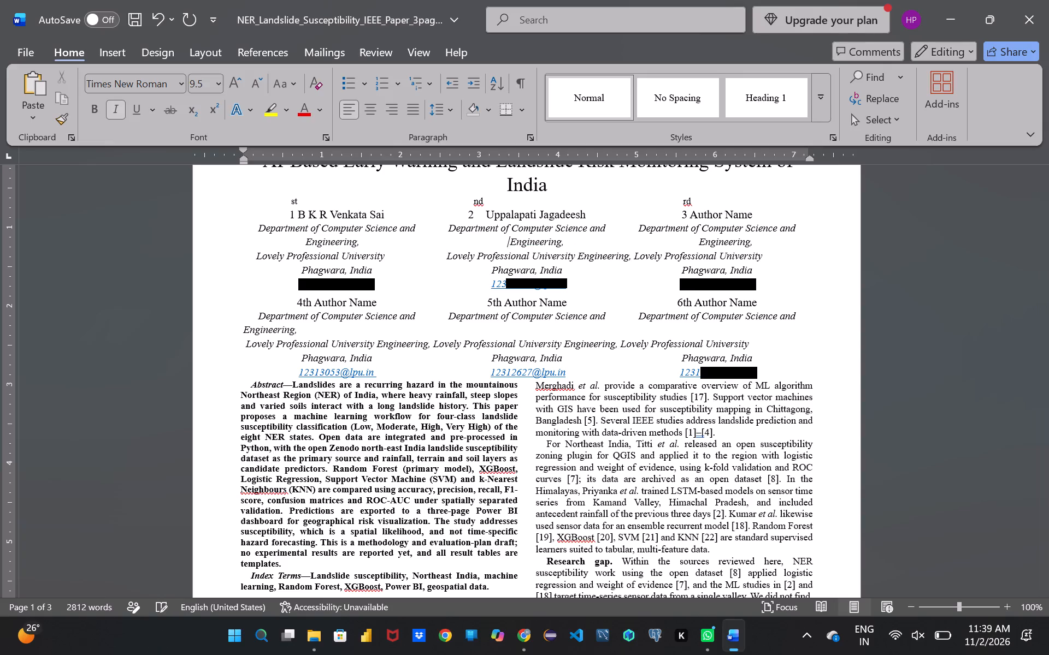
key(BackSpace)
key(space)
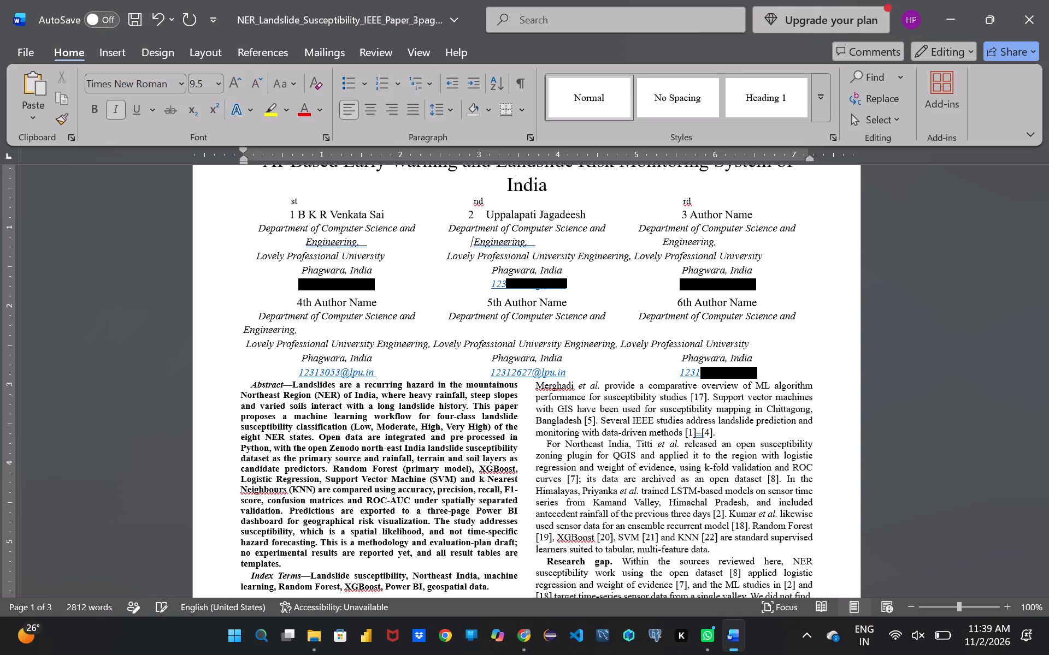
key(space)
key(space)
key(space)
key(space)
key(space)
key(space)
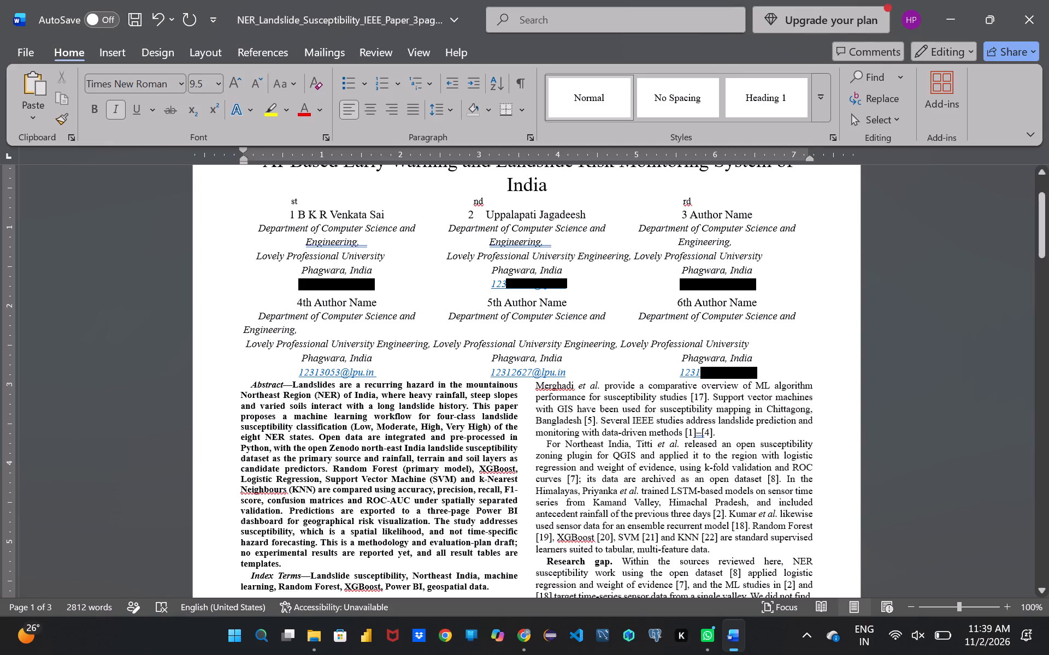
Delete the extra "Engineering," after the second author's "Lovely Professional University" in the upper row, keeping the university name complete.
click(634, 257)
key(BackSpace)
key(BackSpace)
key(BackSpace)
key(BackSpace)
key(BackSpace)
key(BackSpace)
key(BackSpace)
key(BackSpace)
key(BackSpace)
key(BackSpace)
key(BackSpace)
key(BackSpace)
key(BackSpace)
key(BackSpace)
key(BackSpace)
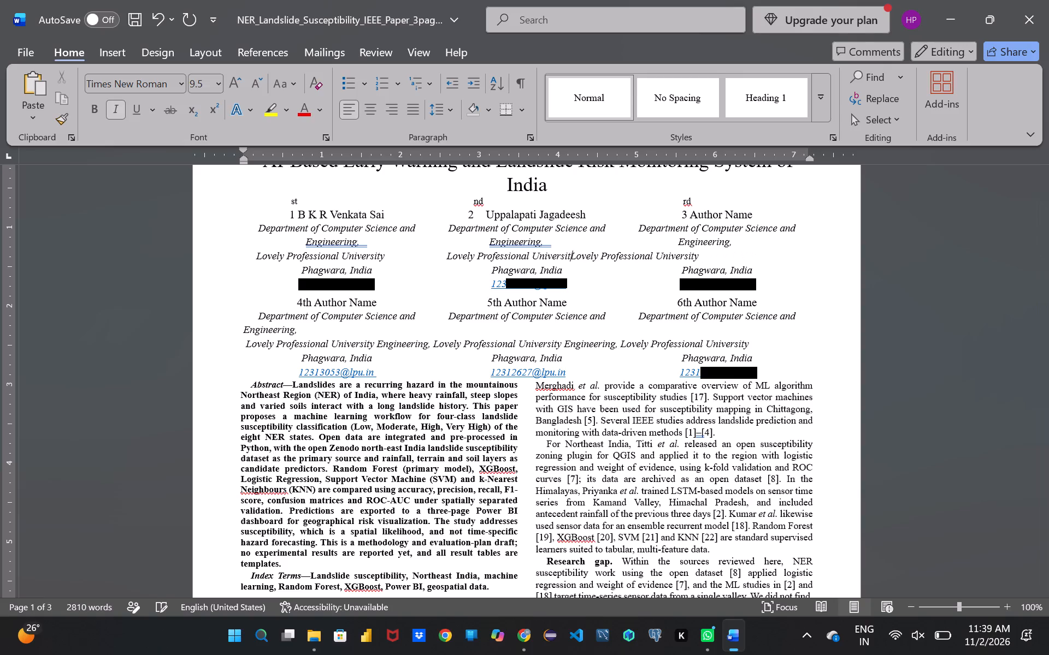
text(y)
Space the third author's "Lovely Professional University" so that it starts beneath its "Department of Computer Science and" line.
key(space)
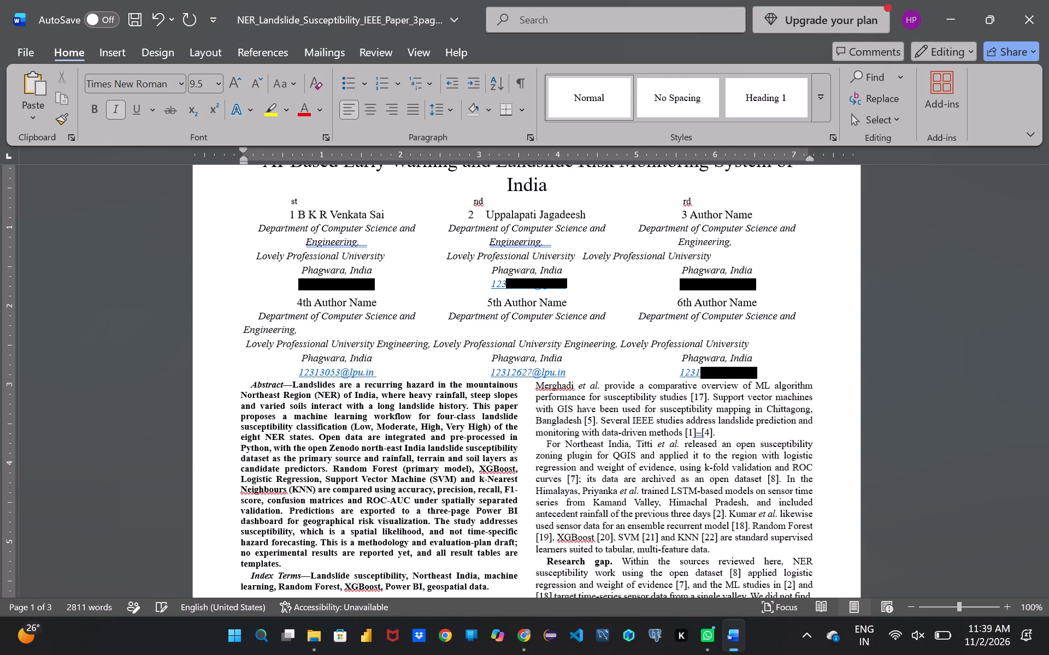
key(BackSpace)
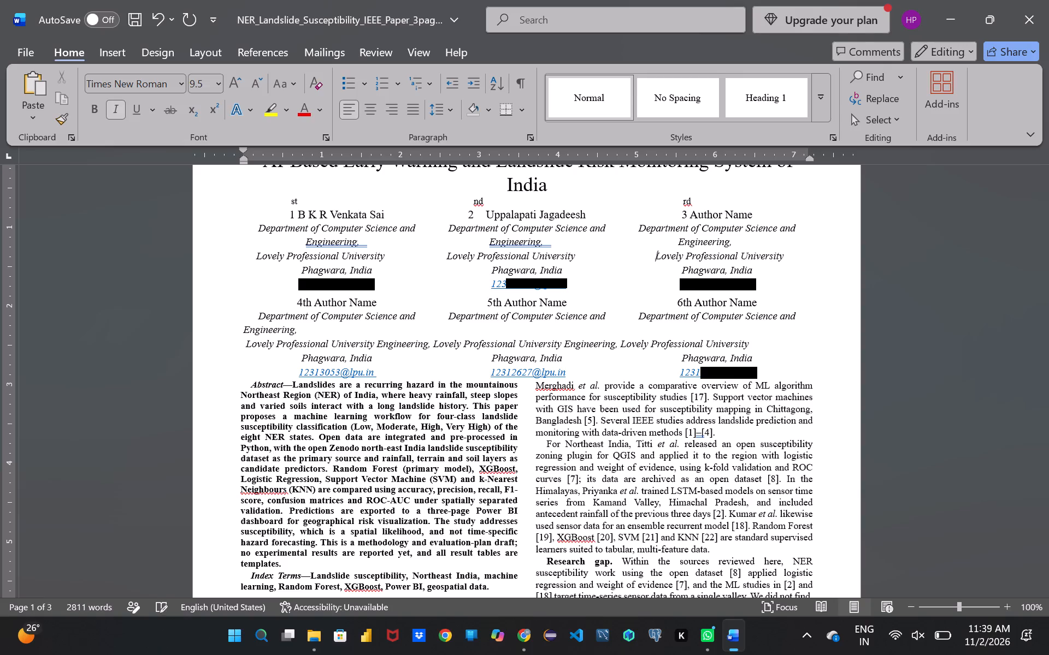
key(BackSpace)
key(BackSpace)
key(BackSpace)
key(BackSpace)
key(BackSpace)
key(BackSpace)
key(BackSpace)
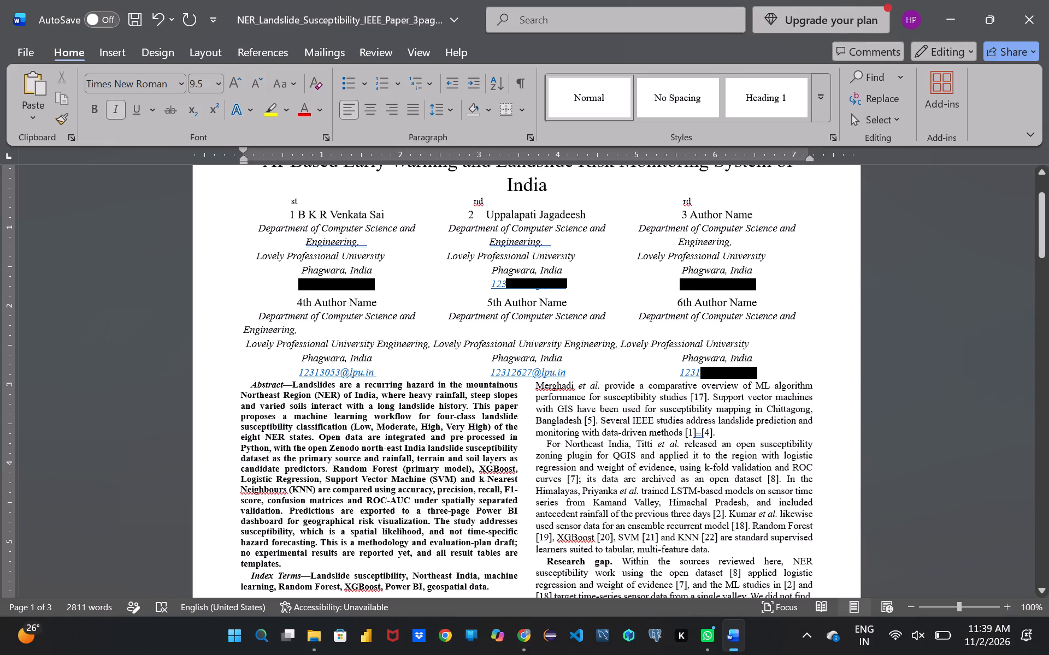
Replace the lower row's department, "Engineering,", university and "Phagwara, India" lines with a copy of the upper row's aligned lines.
drag(256, 230, 694, 271)
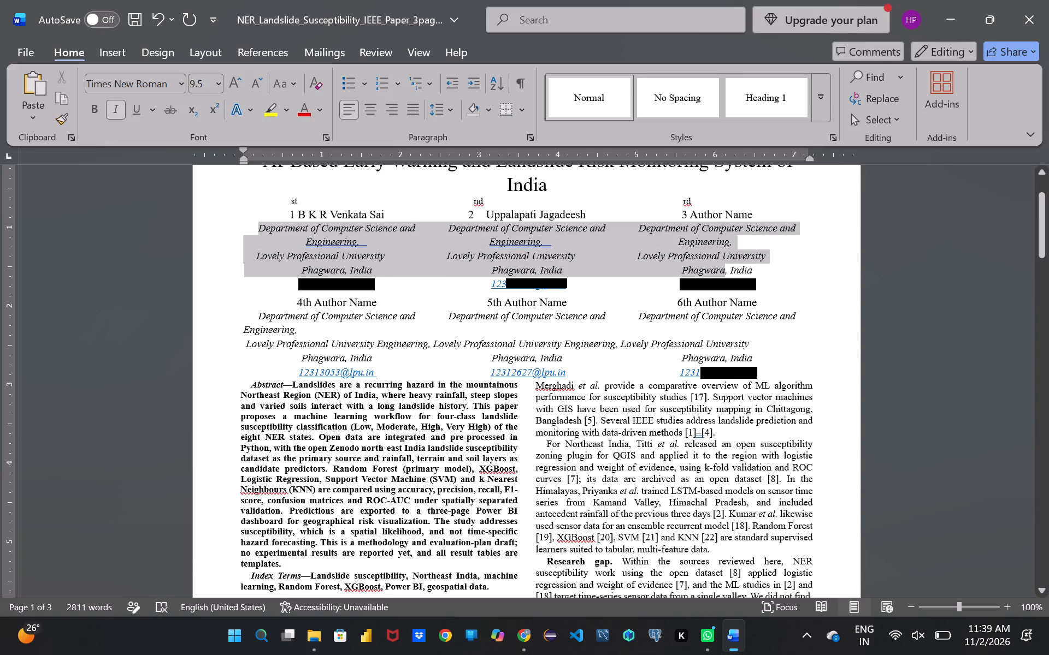
drag(694, 271, 768, 267)
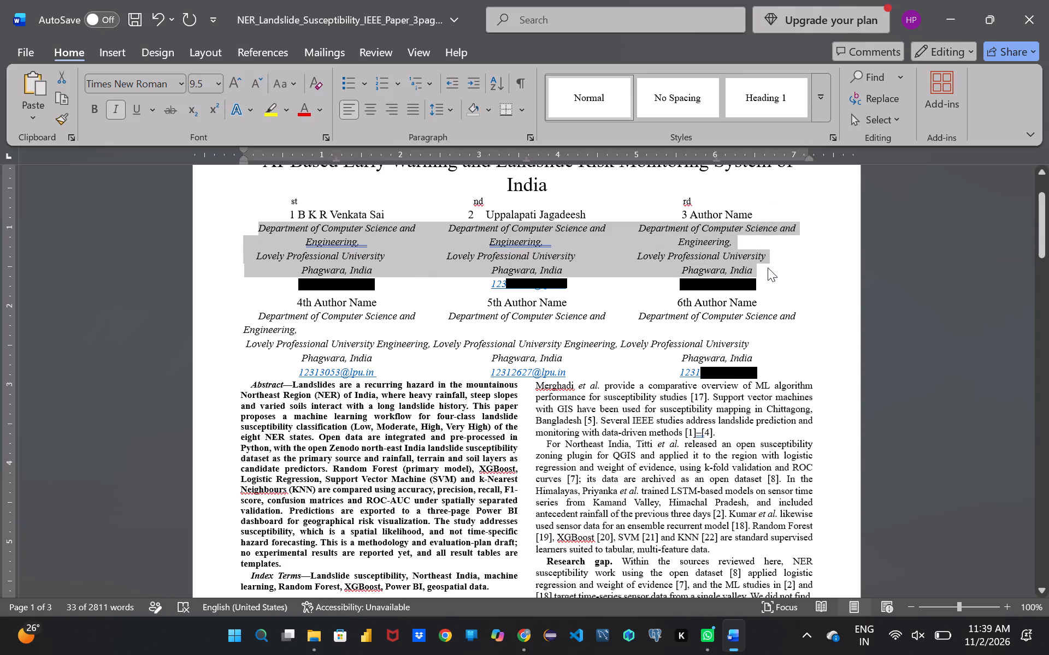
key(ctrl+c)
drag(258, 313, 794, 368)
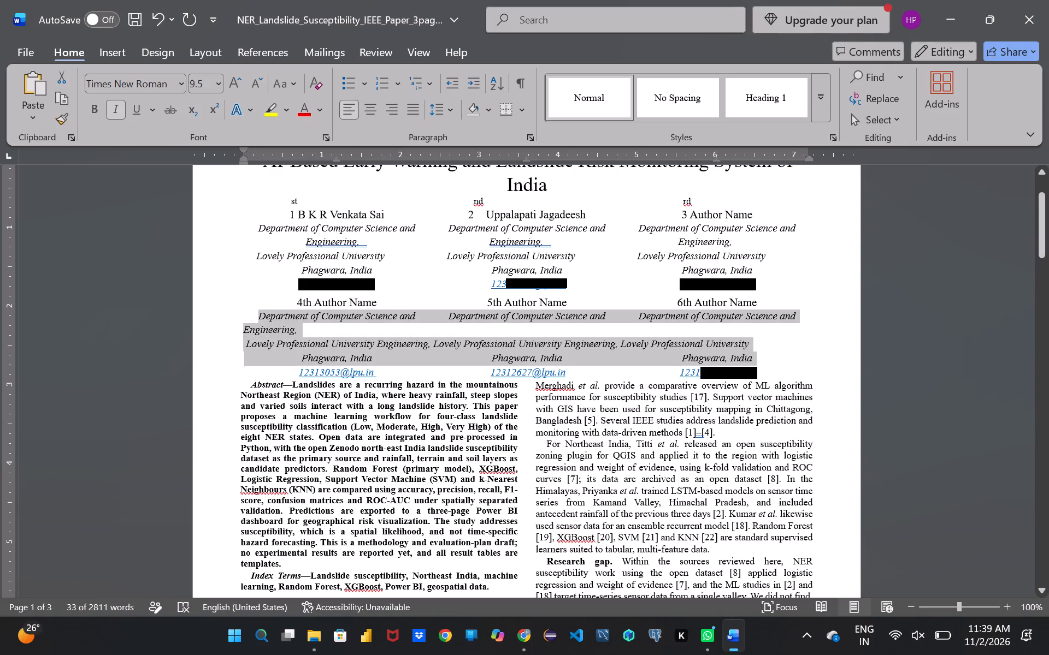
drag(794, 368, 757, 358)
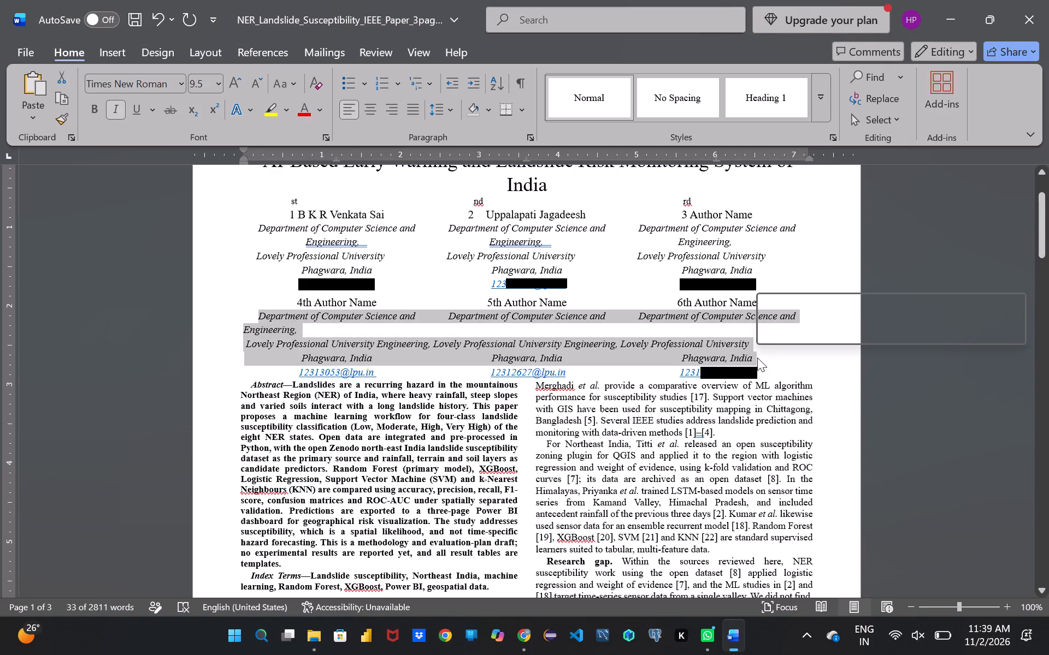
key(ctrl+v)
click(457, 308)
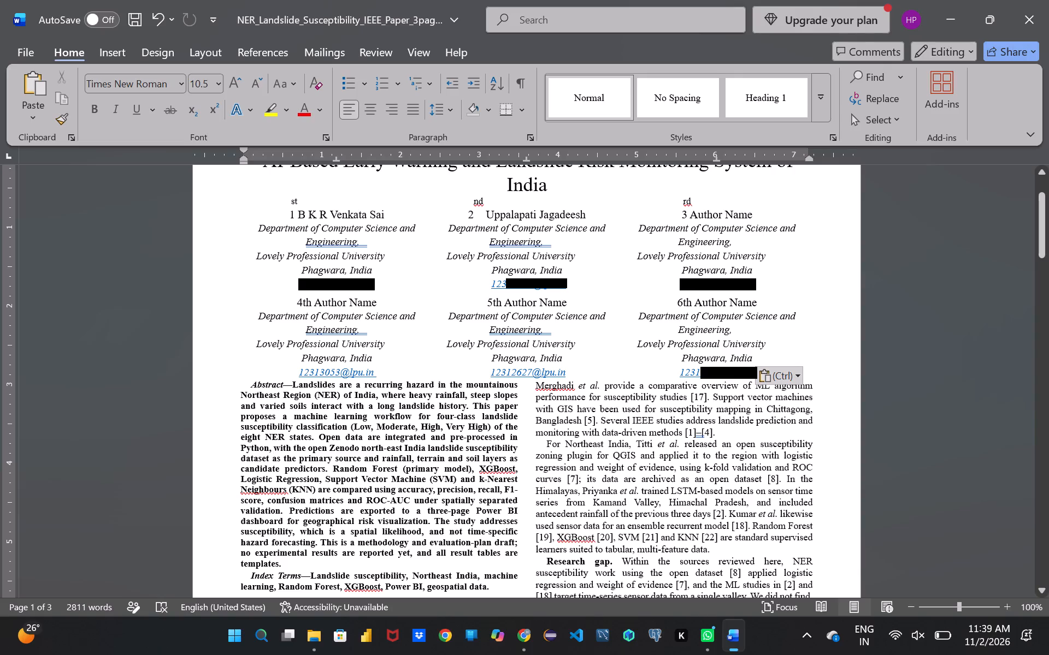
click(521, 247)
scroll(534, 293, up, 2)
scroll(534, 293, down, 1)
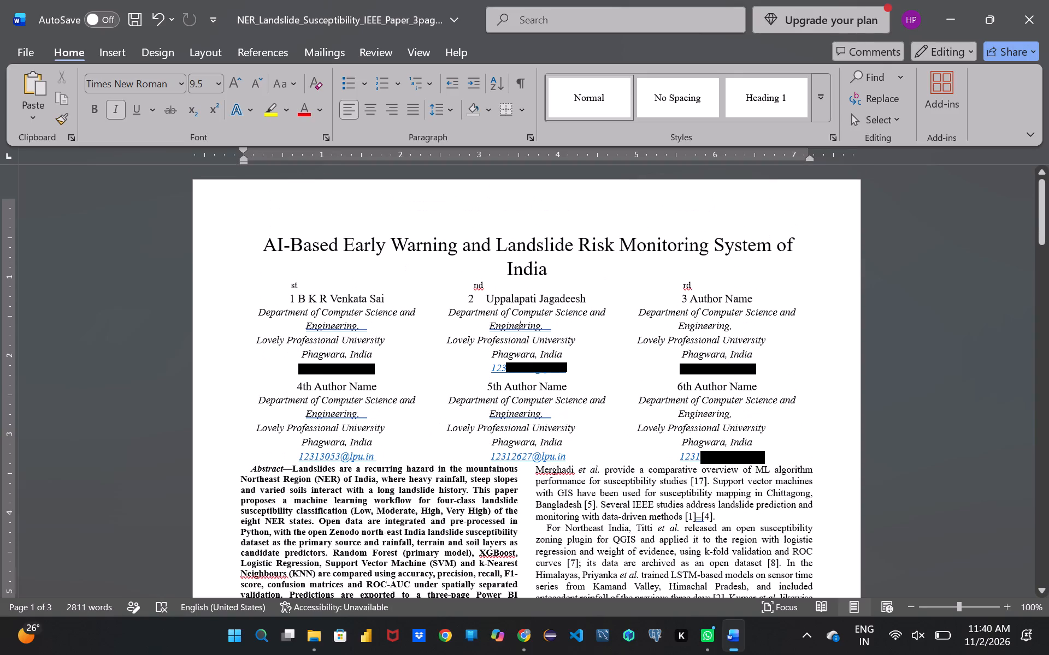
Remove the third author's "Author Name" placeholder, keeping the ordinal, and copy the replacement name from cell B4 of the CAPSTONE WORK sheet in Chrome.
scroll(534, 293, down, 1)
scroll(534, 293, up, 2)
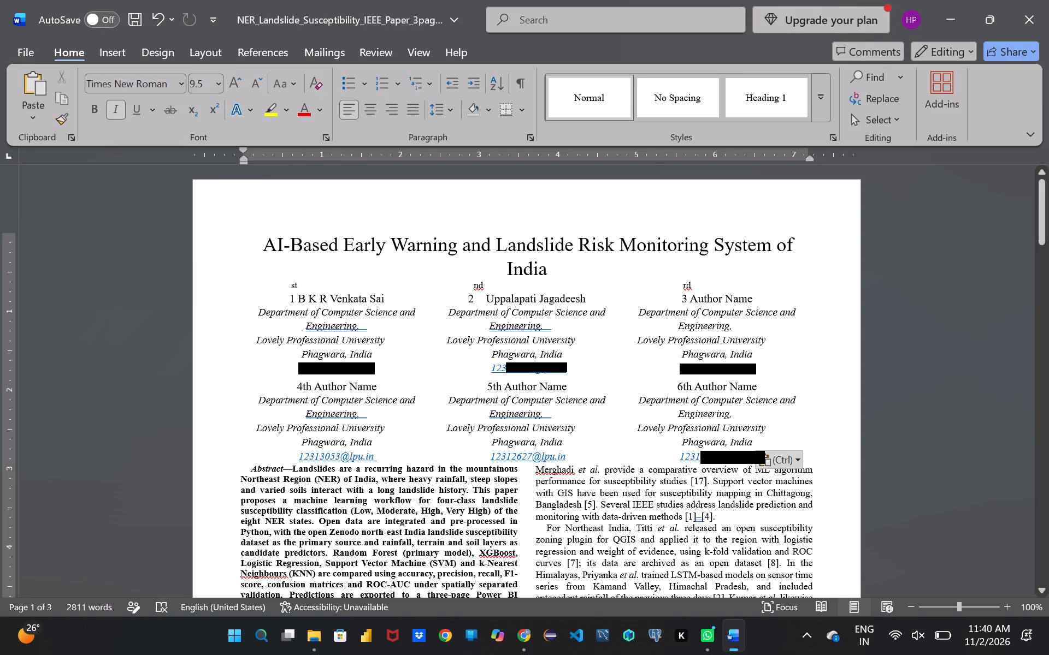
drag(759, 297, 689, 299)
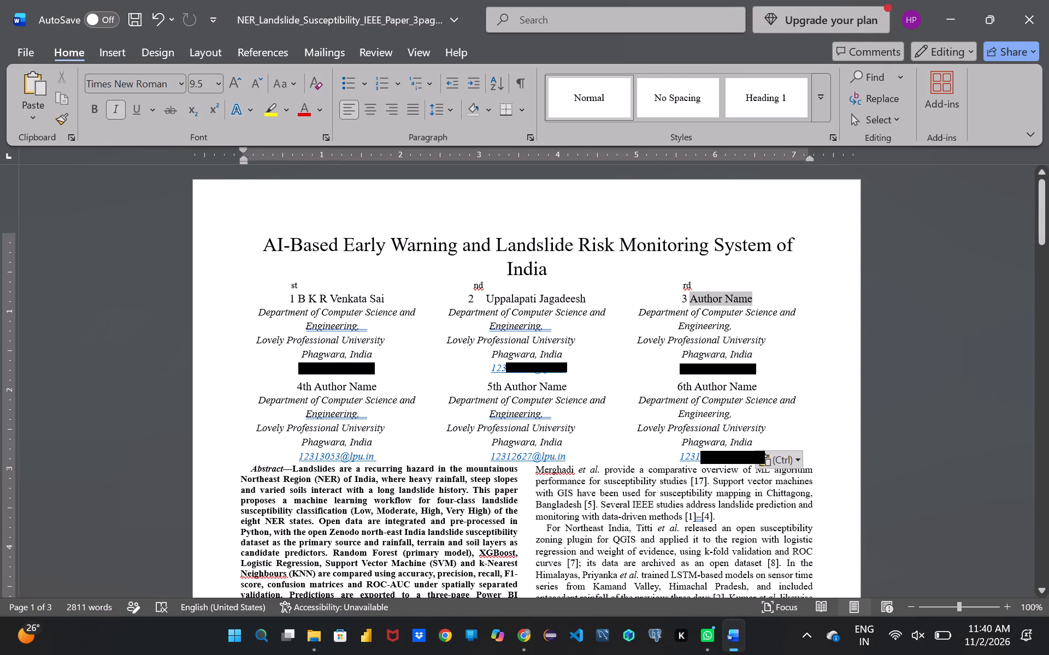
drag(689, 299, 691, 299)
key(BackSpace)
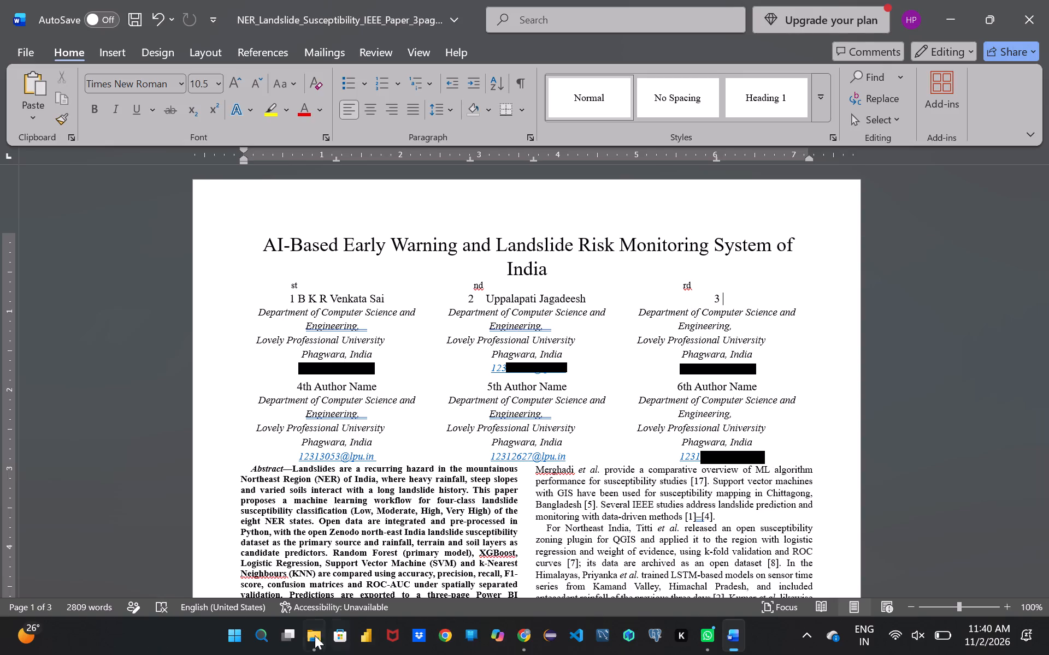
click(519, 642)
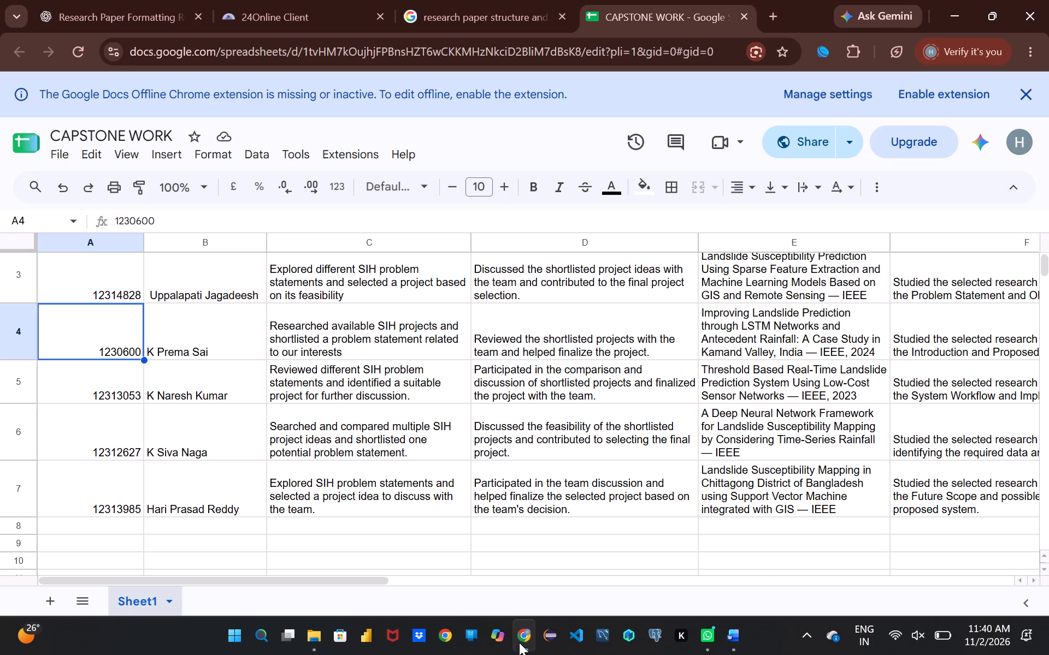
click(164, 354)
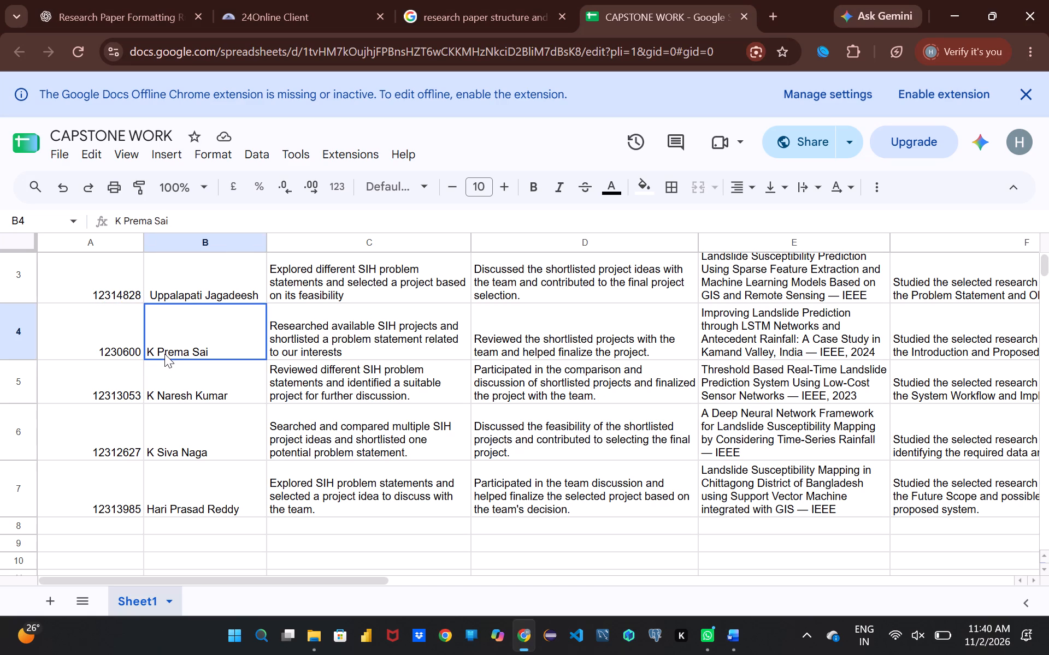
key(ctrl+c)
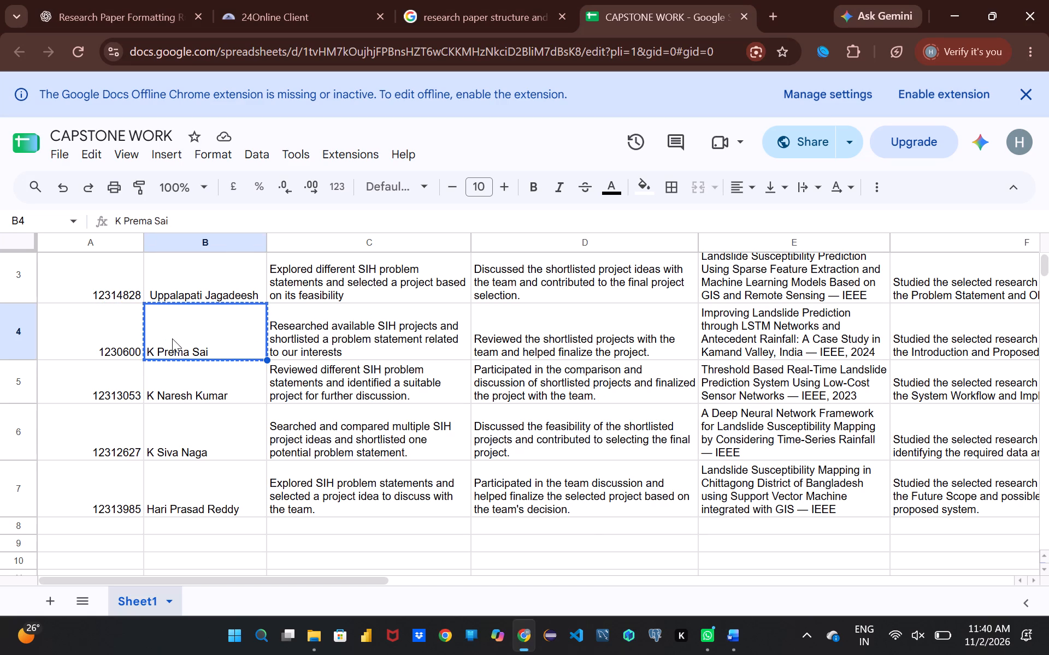
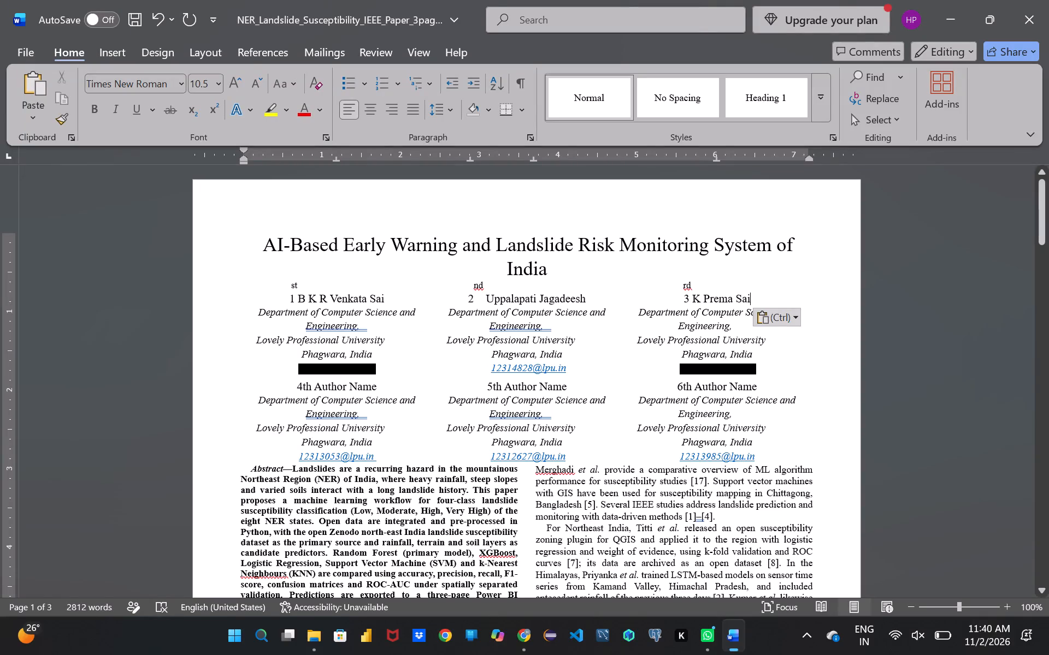
Switch to the CAPSTONE WORK sheet in Chrome to get the fourth author's name for the paper's author block.
click(516, 632)
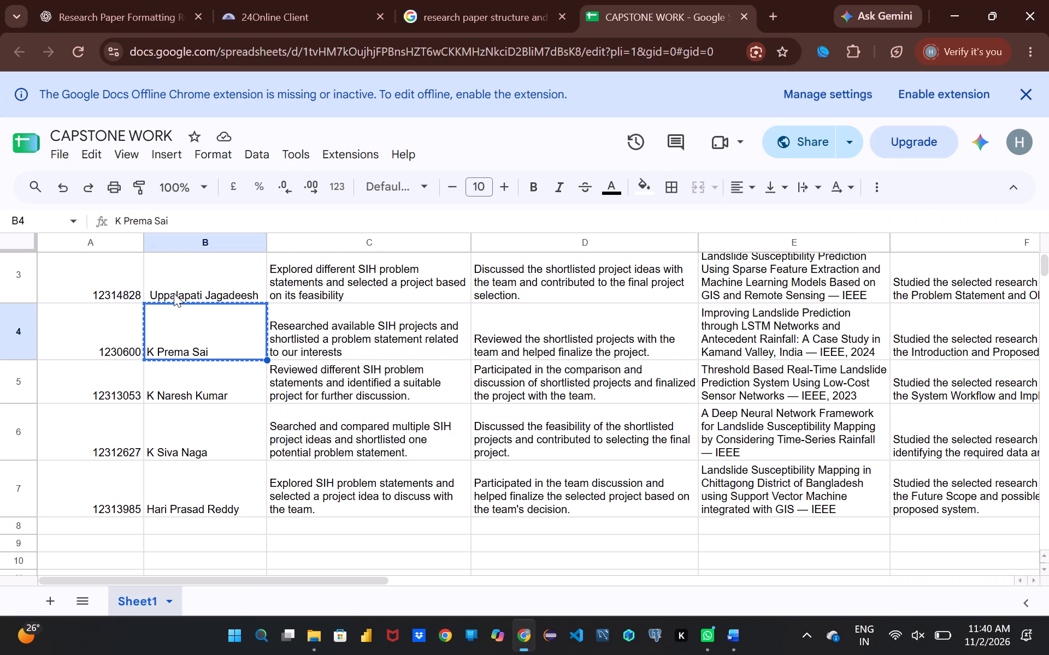
Replace the fourth author's "Author Name" placeholder with the name copied from cell B5 of the CAPSTONE WORK sheet.
click(173, 392)
key(ctrl+c)
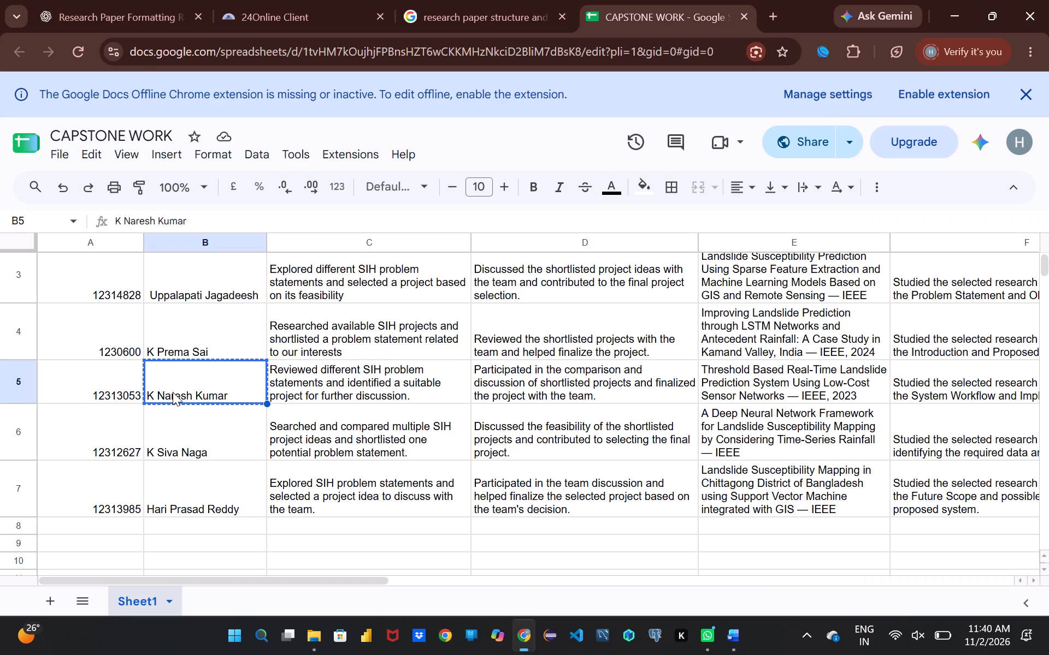
key(alt+Tab)
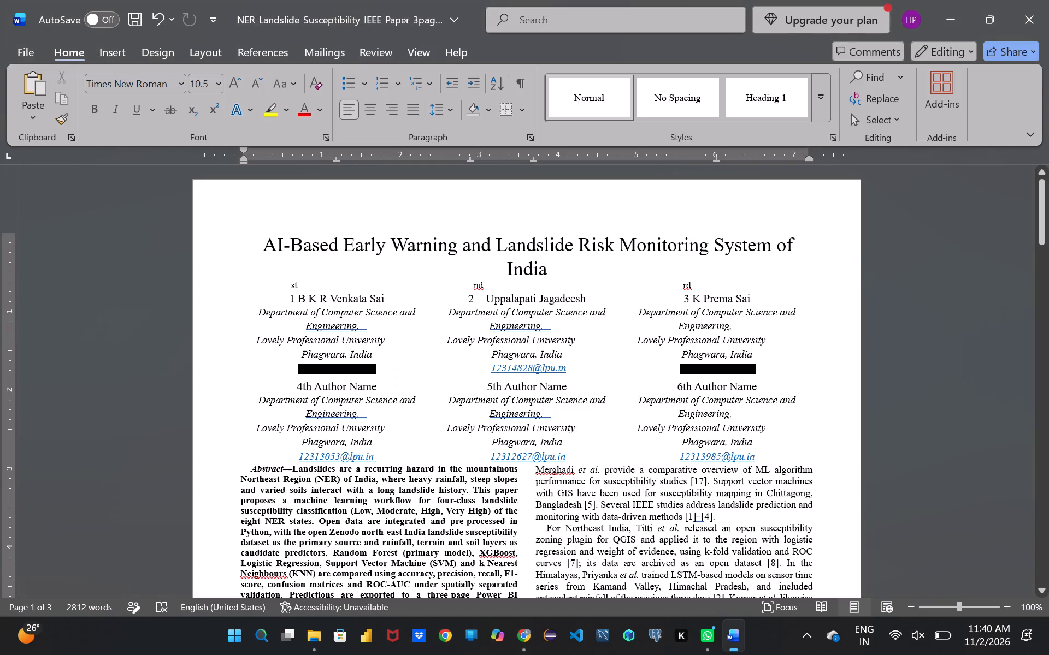
drag(314, 385, 394, 385)
key(ctrl+c)
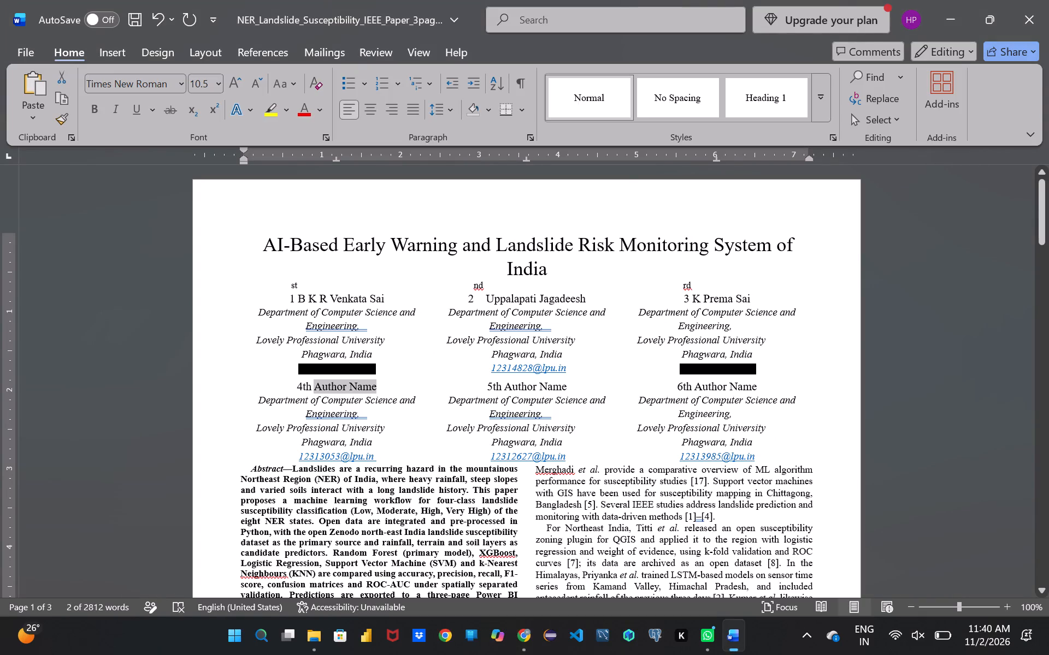
key(alt+Tab)
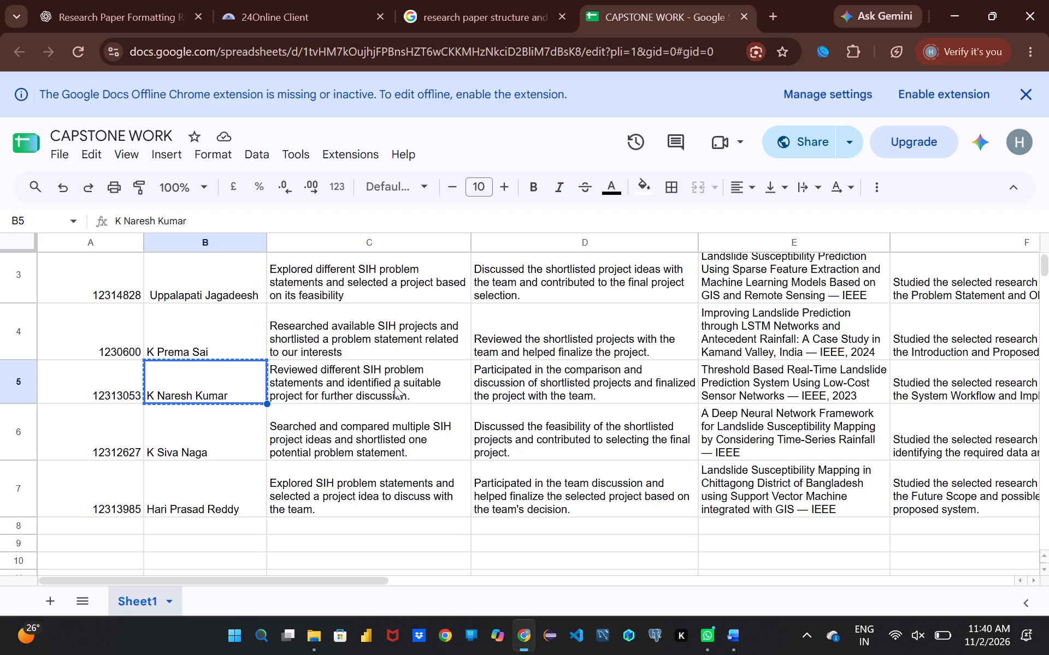
key(ctrl+c)
key(alt+Tab)
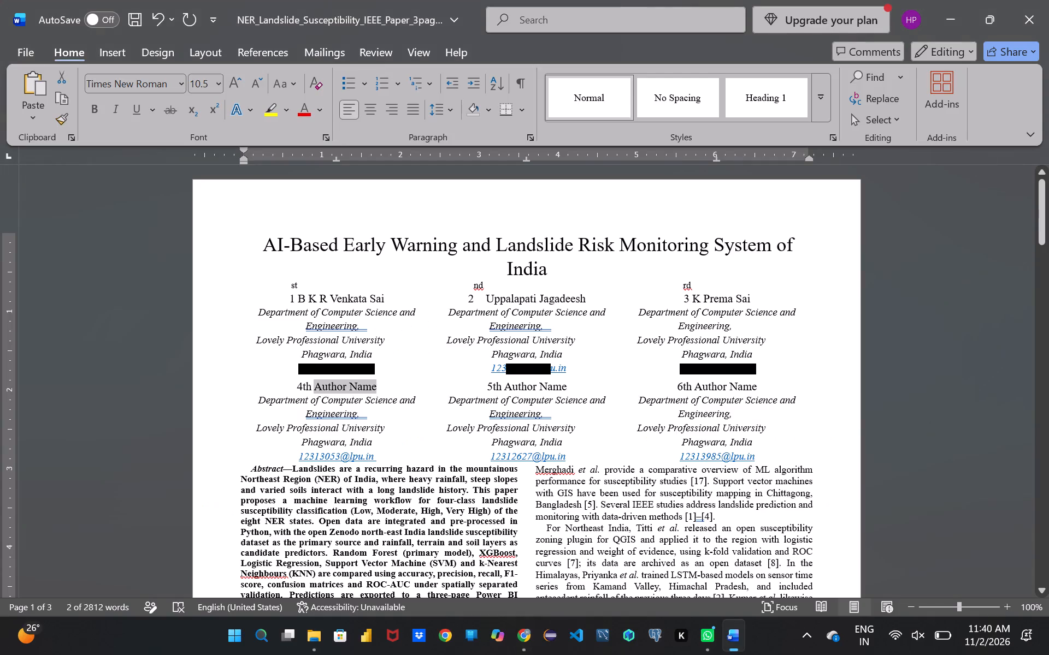
key(ctrl+v)
Replace the fifth author's "Author Name" placeholder with the name copied from cell B6 of the CAPSTONE WORK sheet.
drag(504, 383, 590, 390)
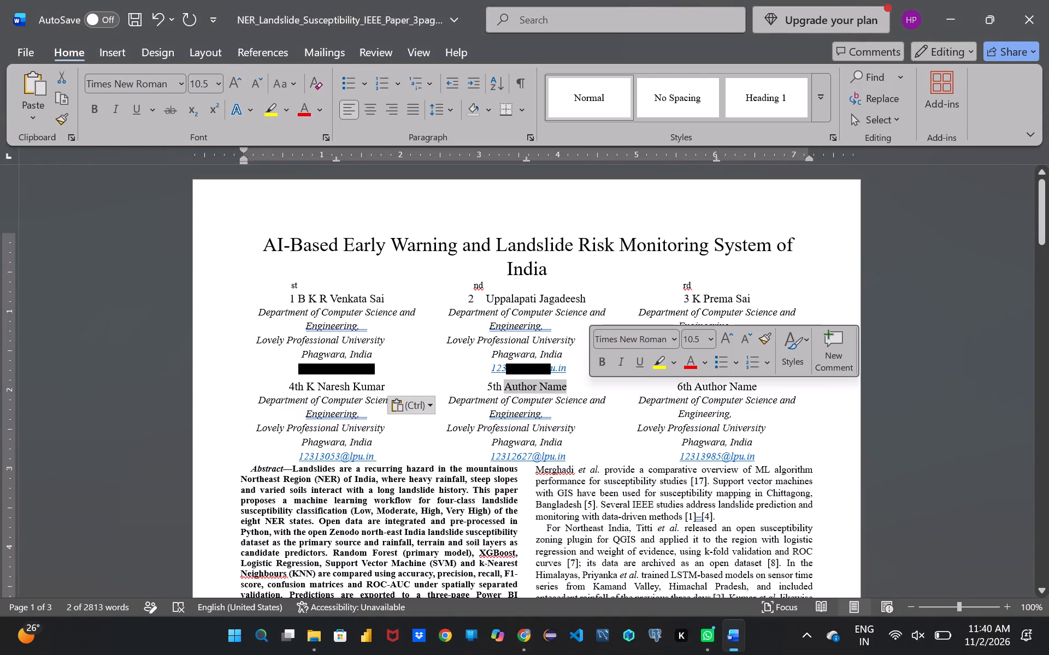
key(alt+Tab)
click(202, 438)
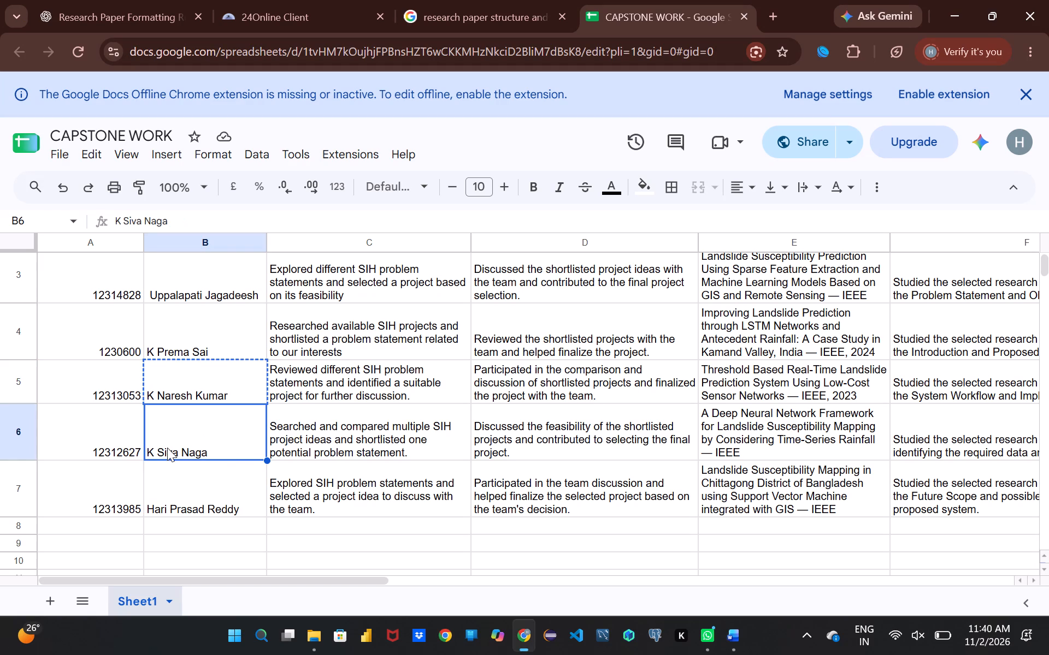
drag(156, 449, 197, 449)
click(197, 449)
key(ctrl+c)
key(alt+Tab)
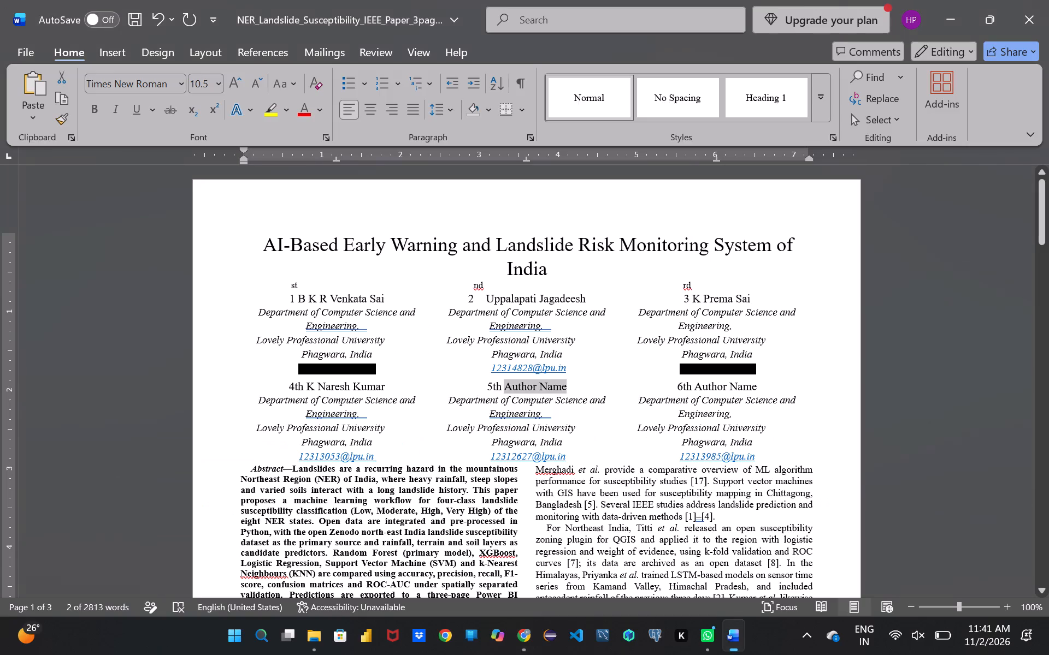
key(ctrl+v)
ctrl+click(325, 428)
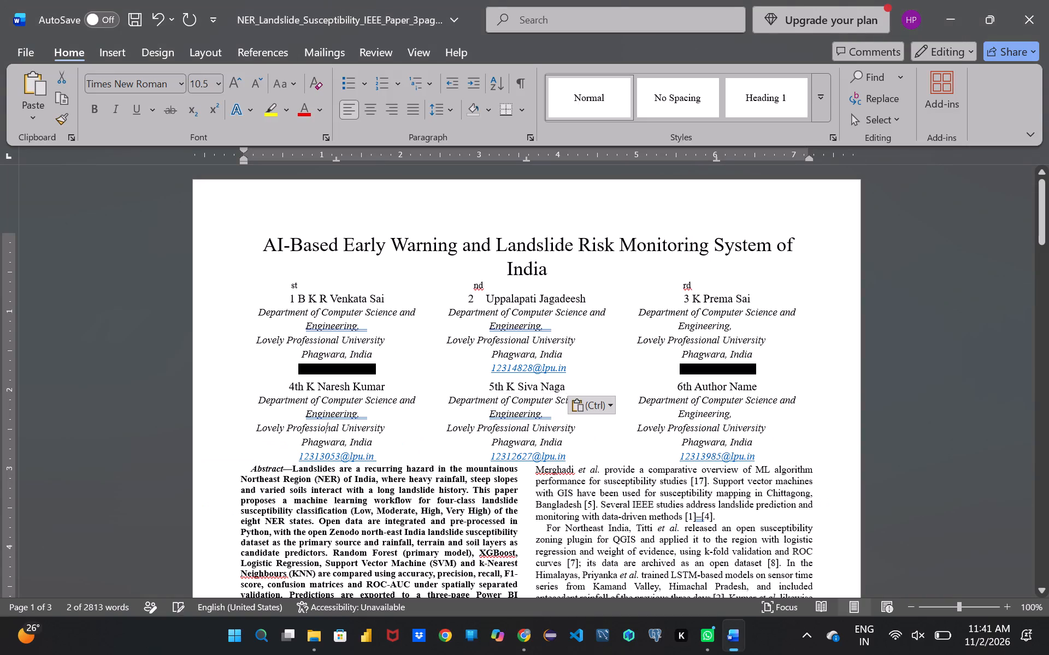
Change the leading initial of the fifth author's name to "M".
click(513, 380)
key(BackSpace)
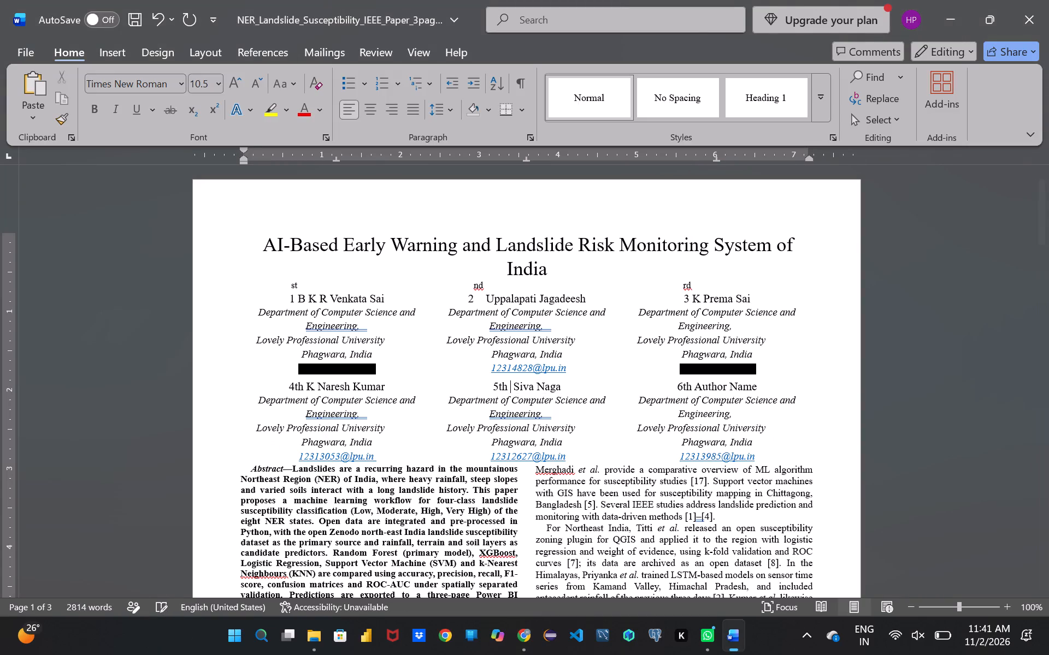
key(shift+m)
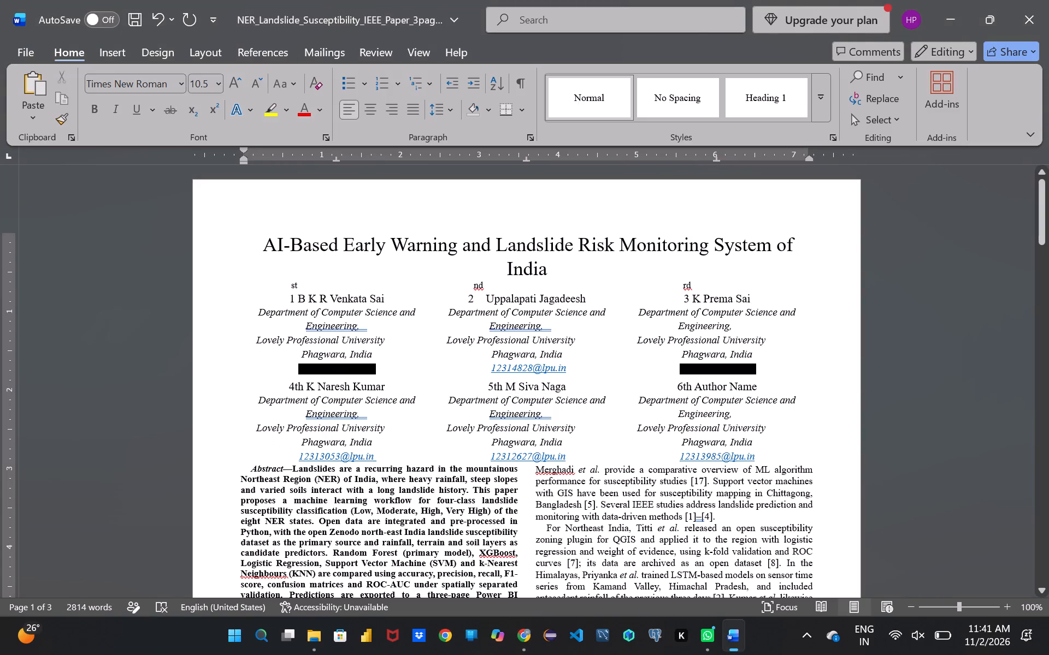
Replace the sixth author's "Author Name" placeholder with the name copied from cell B7 of the CAPSTONE WORK sheet.
drag(695, 385, 759, 388)
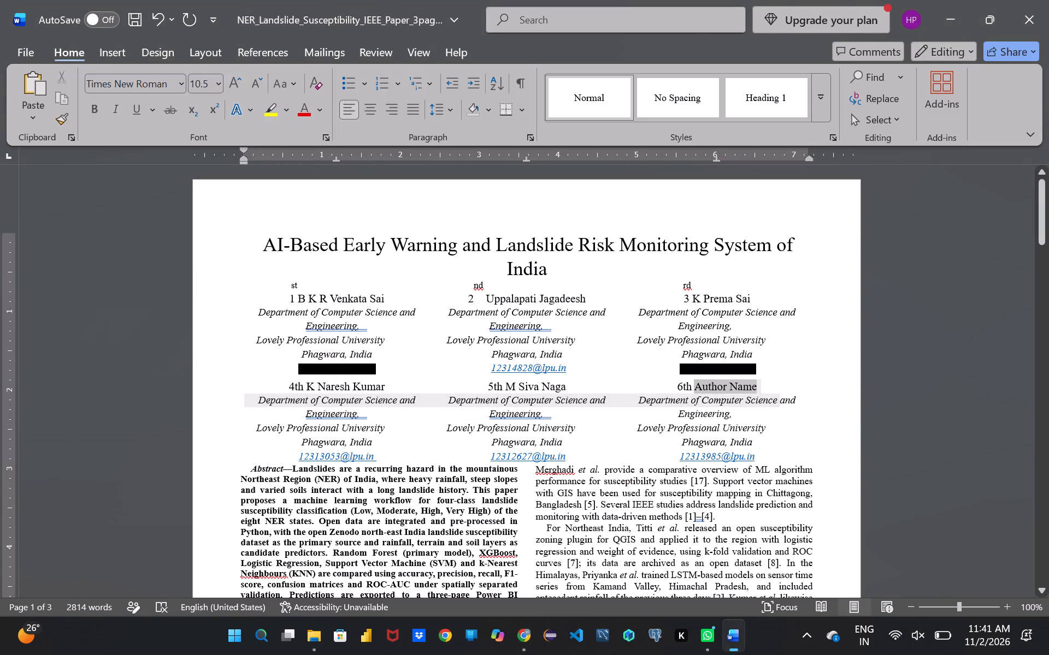
drag(759, 388, 757, 388)
key(alt+Tab)
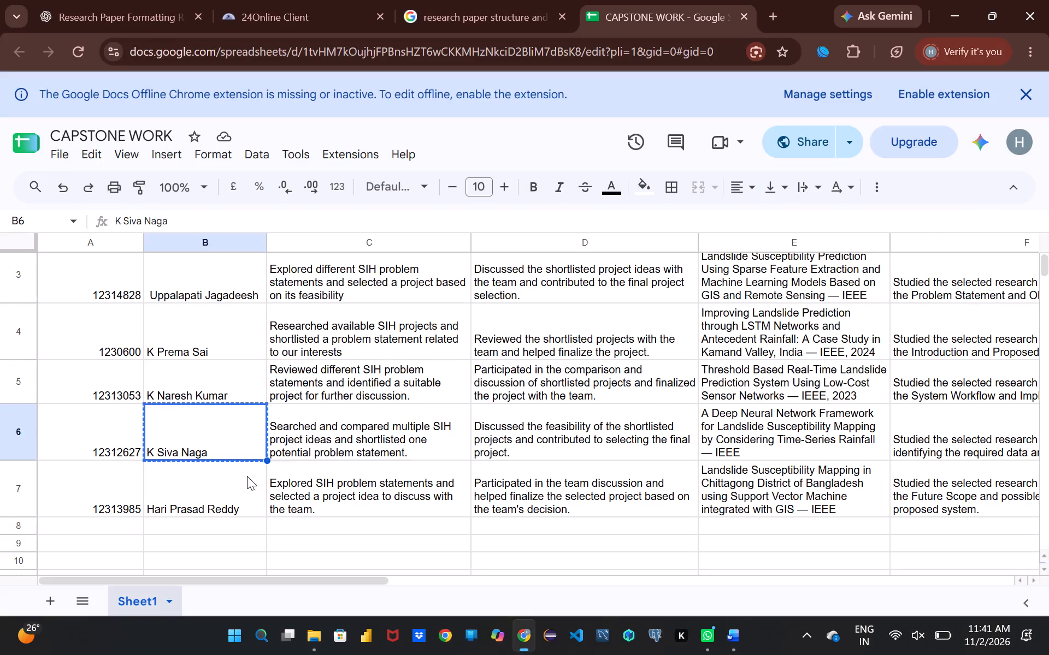
click(221, 503)
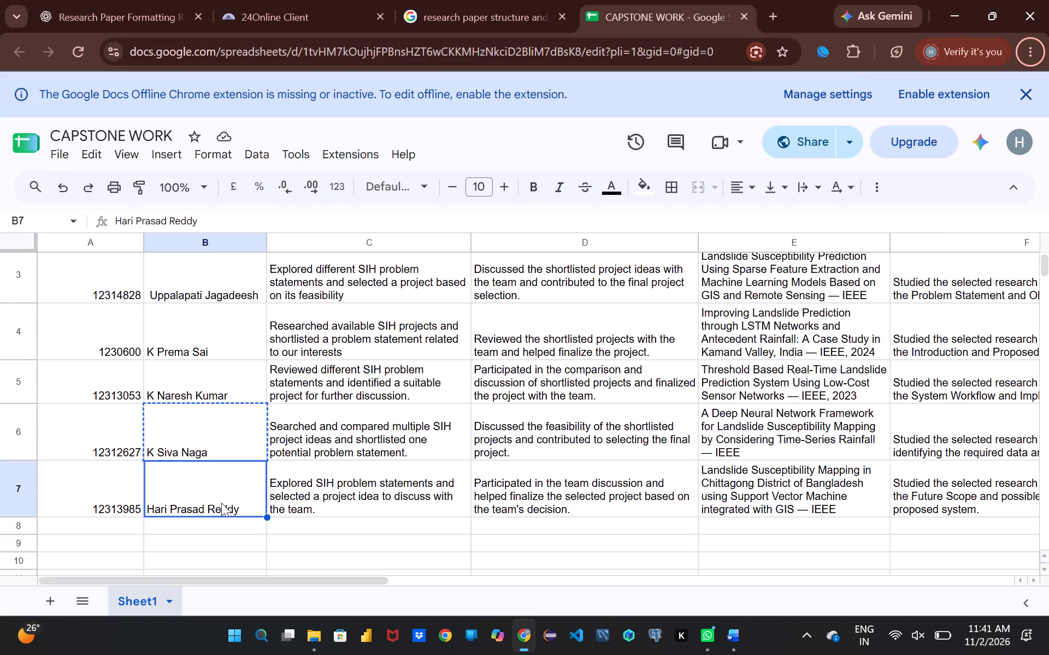
key(ctrl+c)
key(alt+Tab)
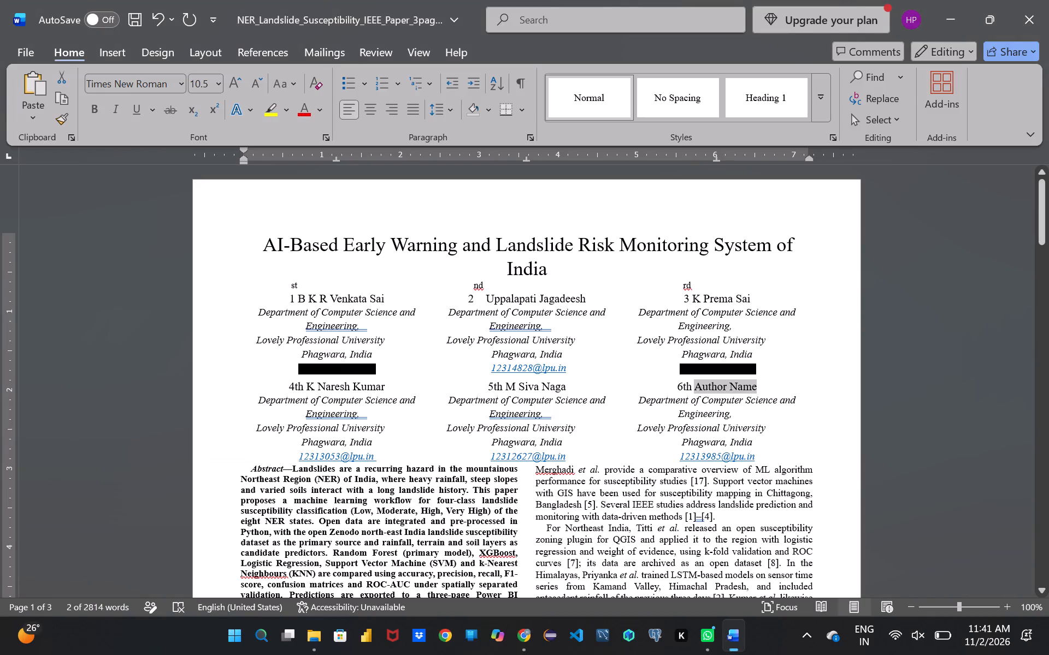
key(ctrl+v)
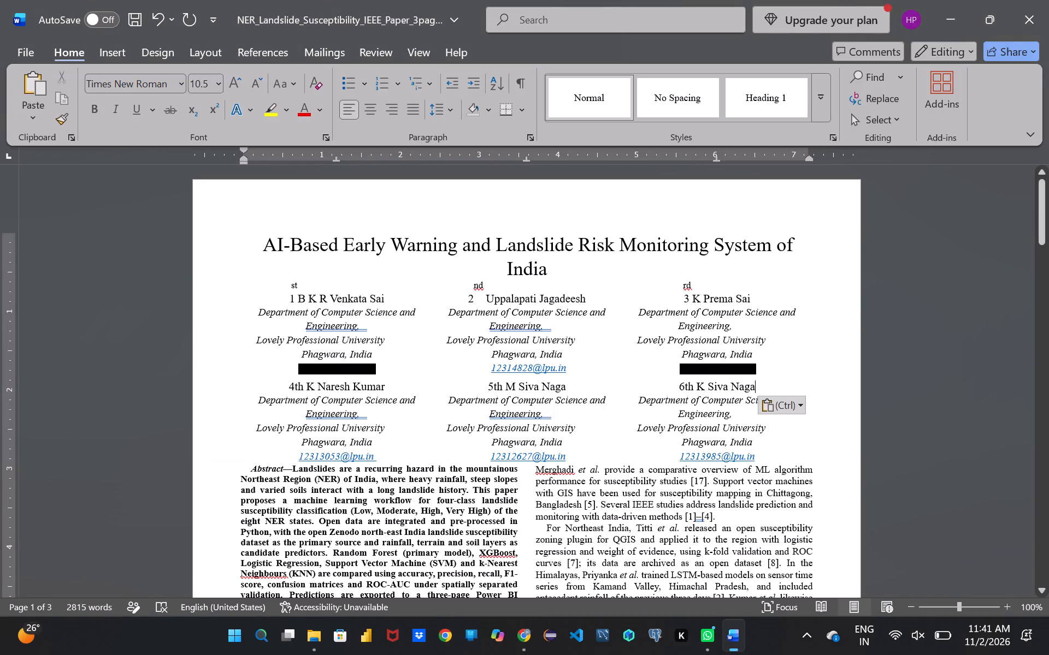
key(ctrl+z)
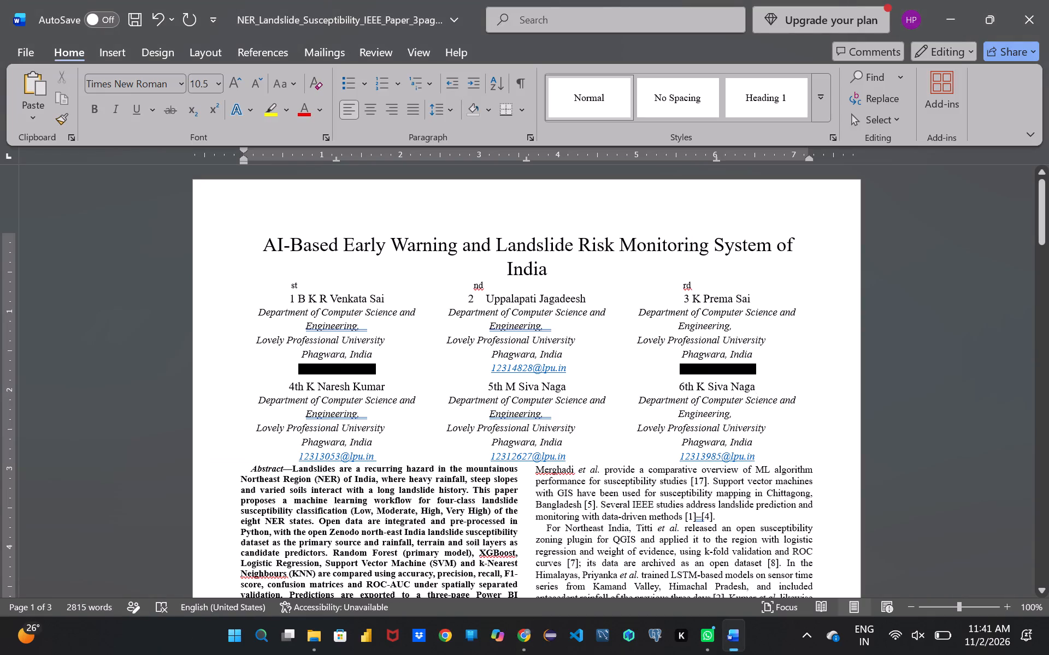
key(alt+Tab)
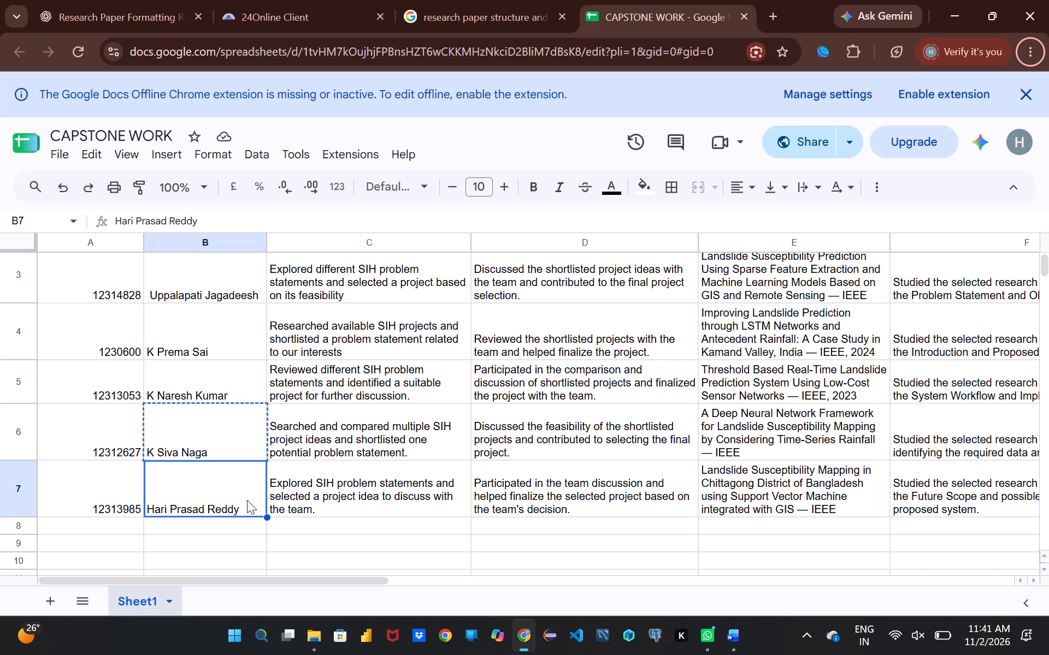
key(ctrl+c)
click(213, 513)
click(231, 478)
key(ctrl+c)
key(alt+Tab)
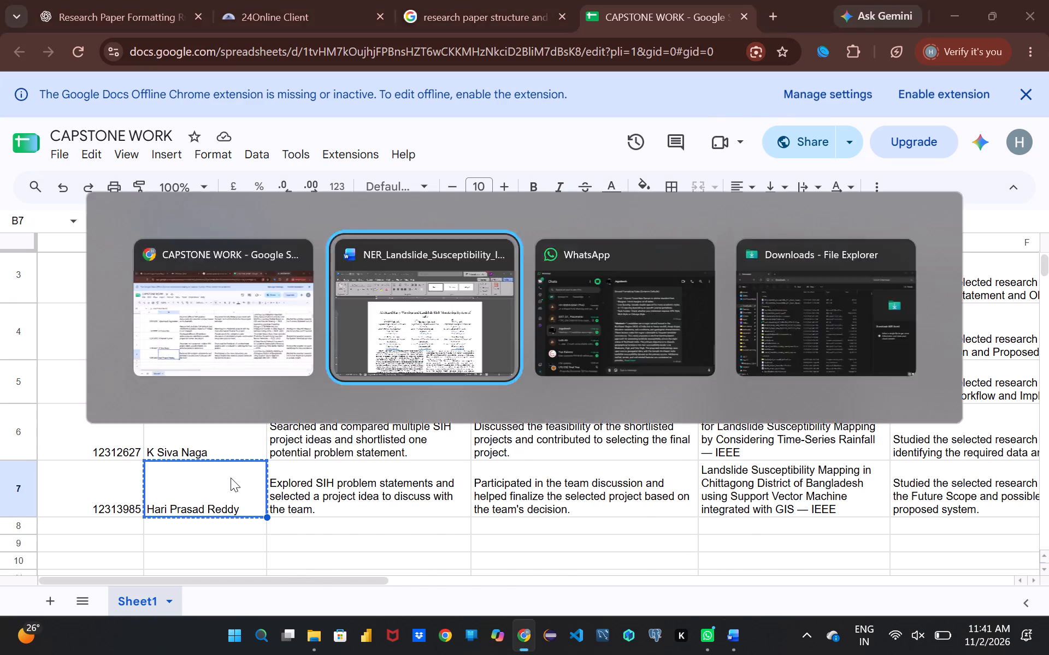
key(ctrl+v)
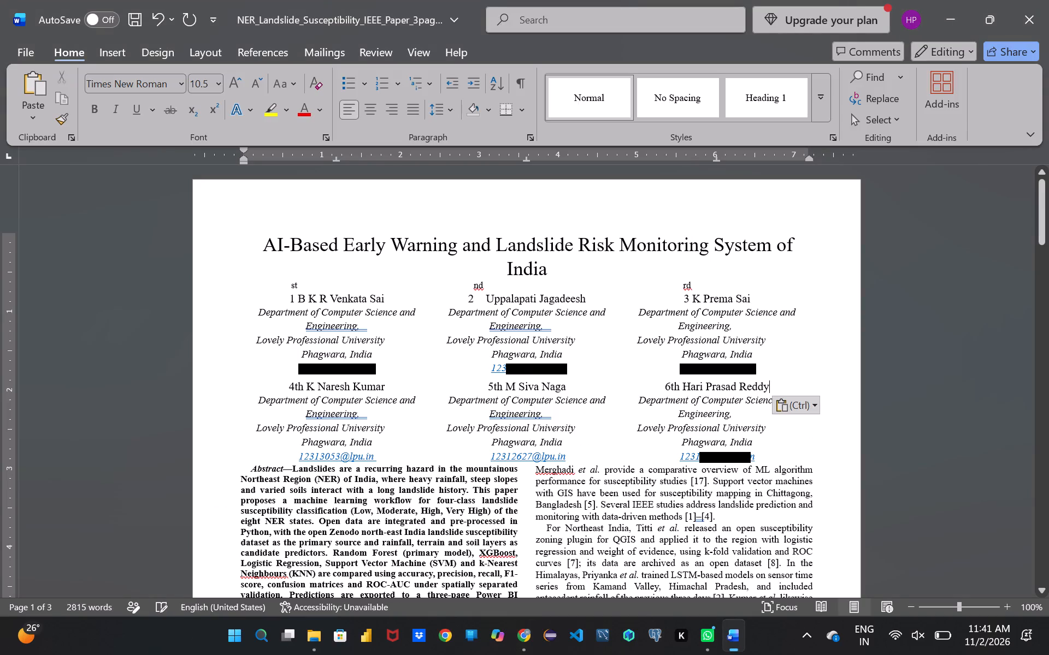
Add the initial "S" and a space before the sixth author's name, after "6th".
click(685, 388)
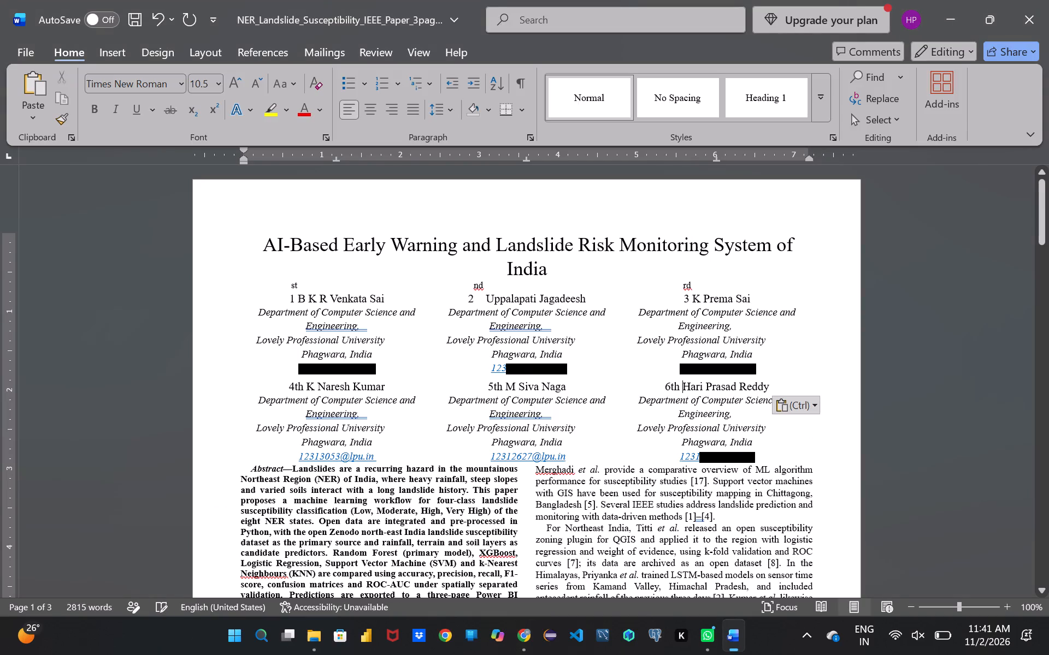
text(S)
key(space)
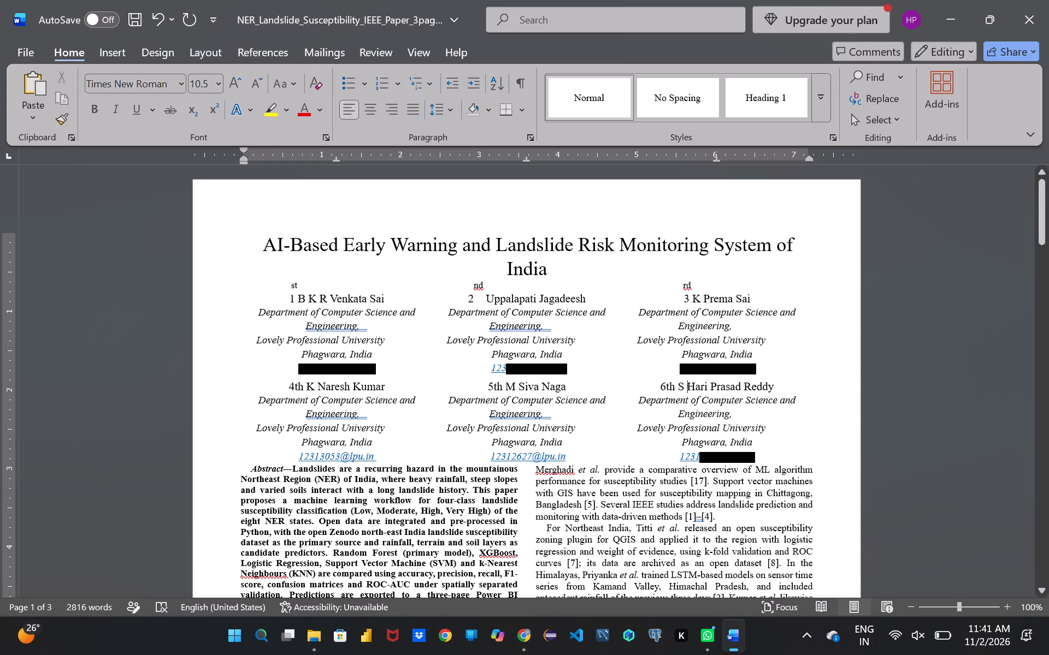
click(638, 427)
Place the text cursor after the raised "st" above the first author's name.
scroll(439, 370, down, 1)
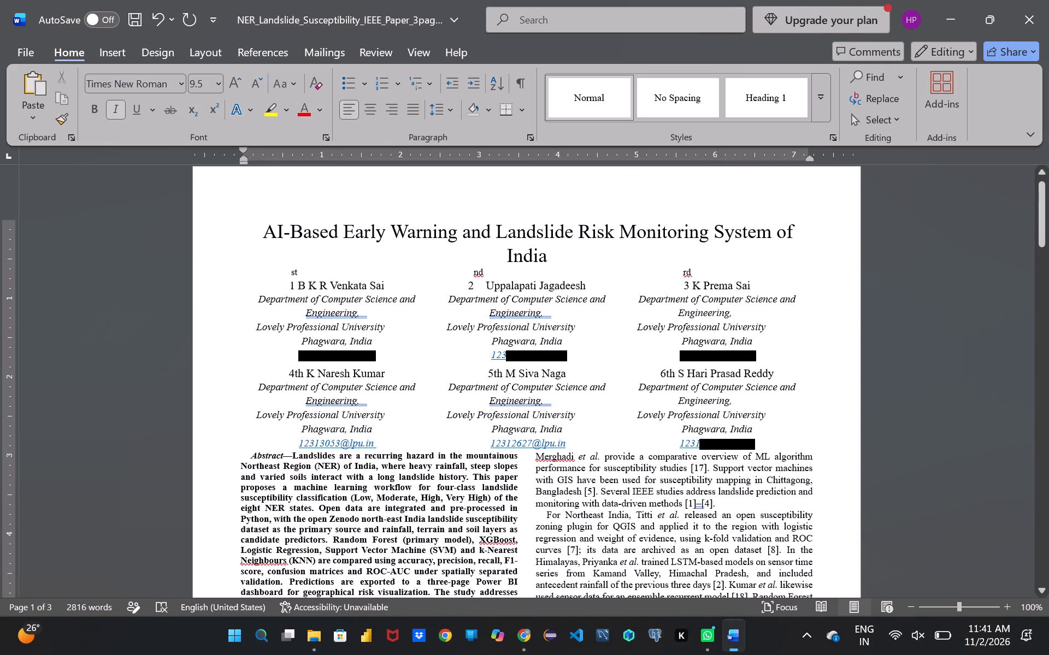
click(297, 269)
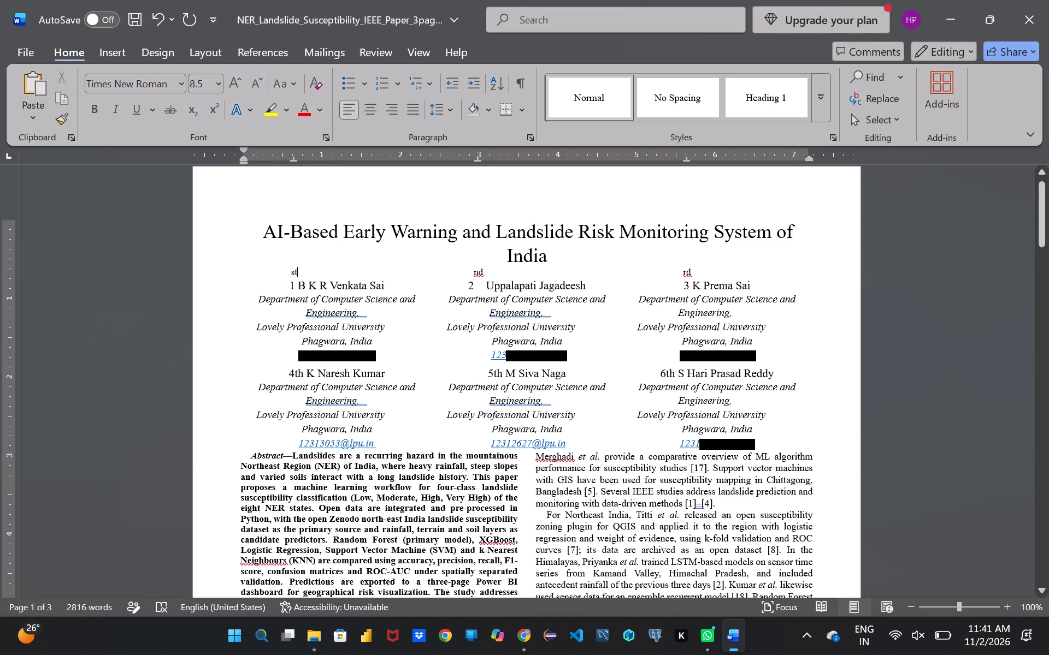
click(297, 269)
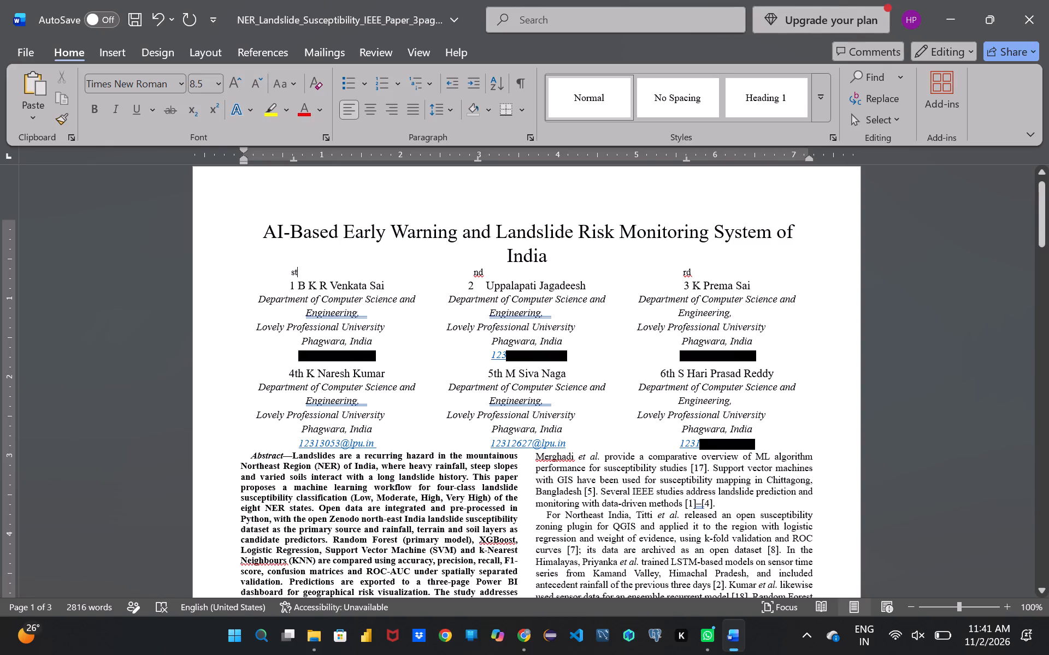
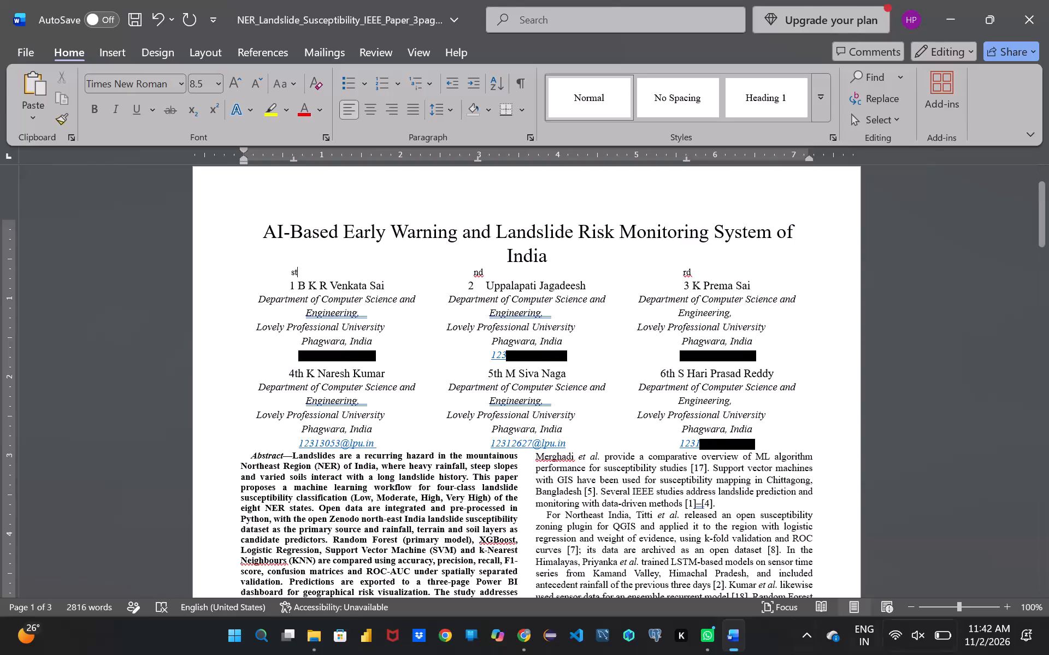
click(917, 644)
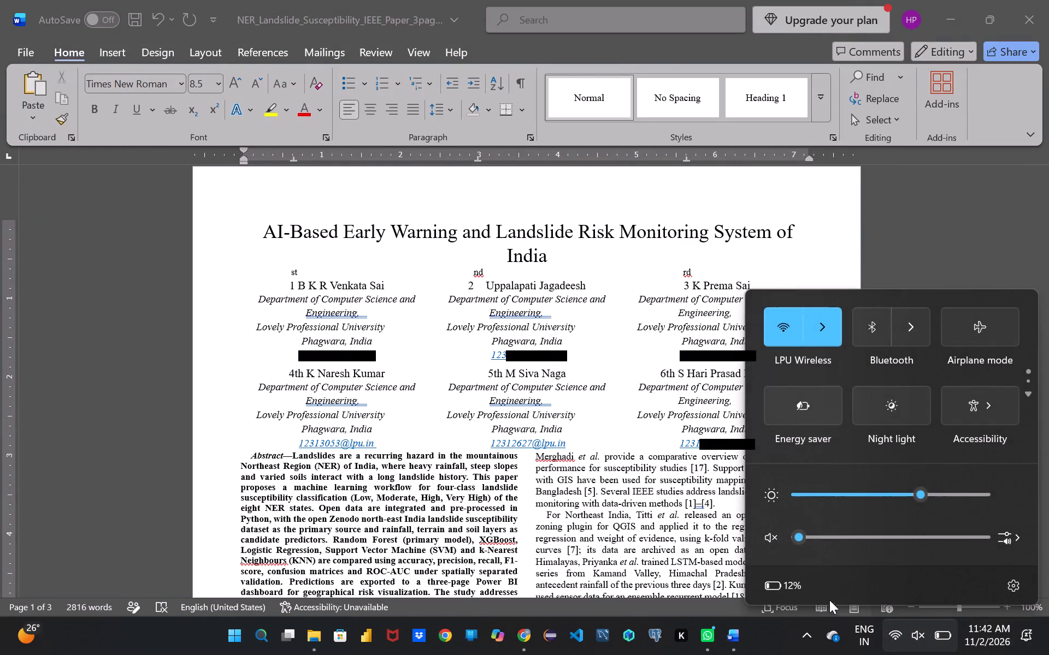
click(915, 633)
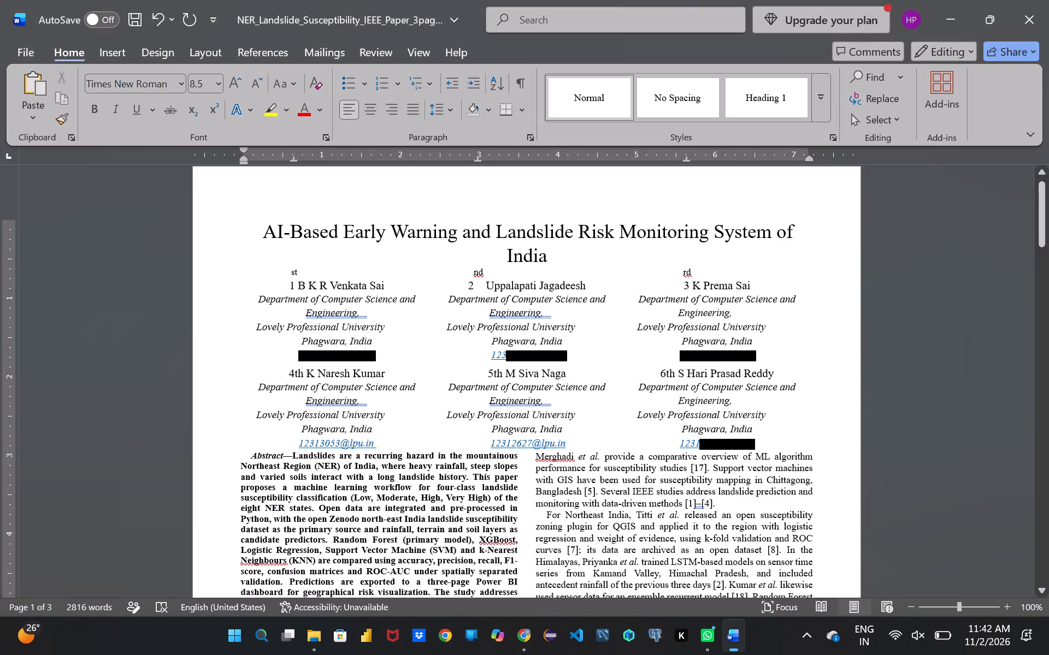
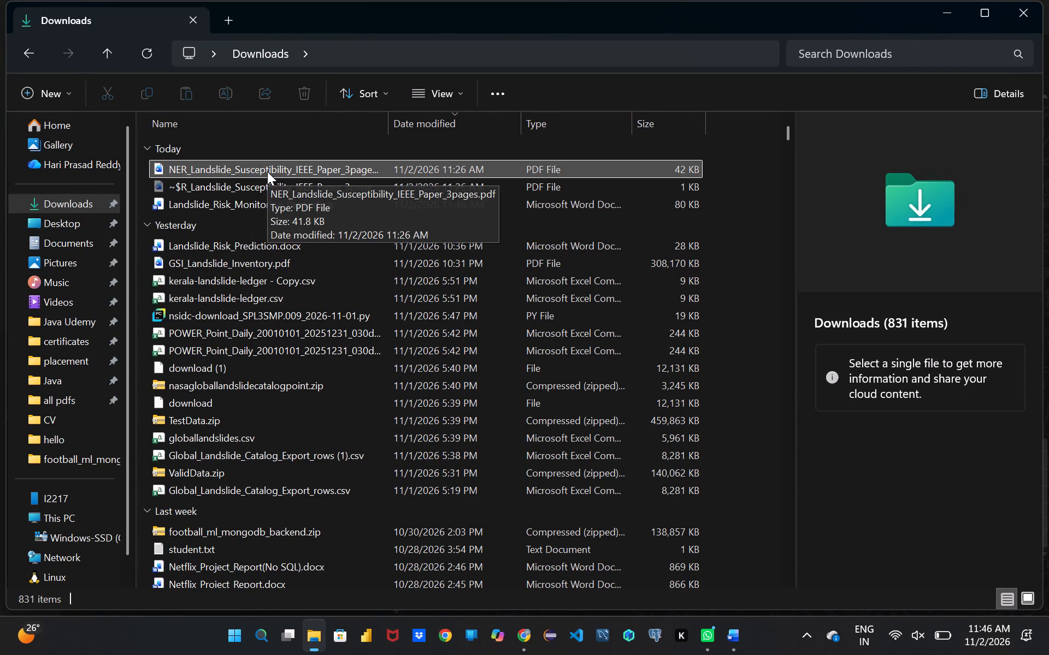
Open Landslide_Risk_Monitoring_Paper.docx from the Downloads folder and enable editing on it.
double_click(208, 211)
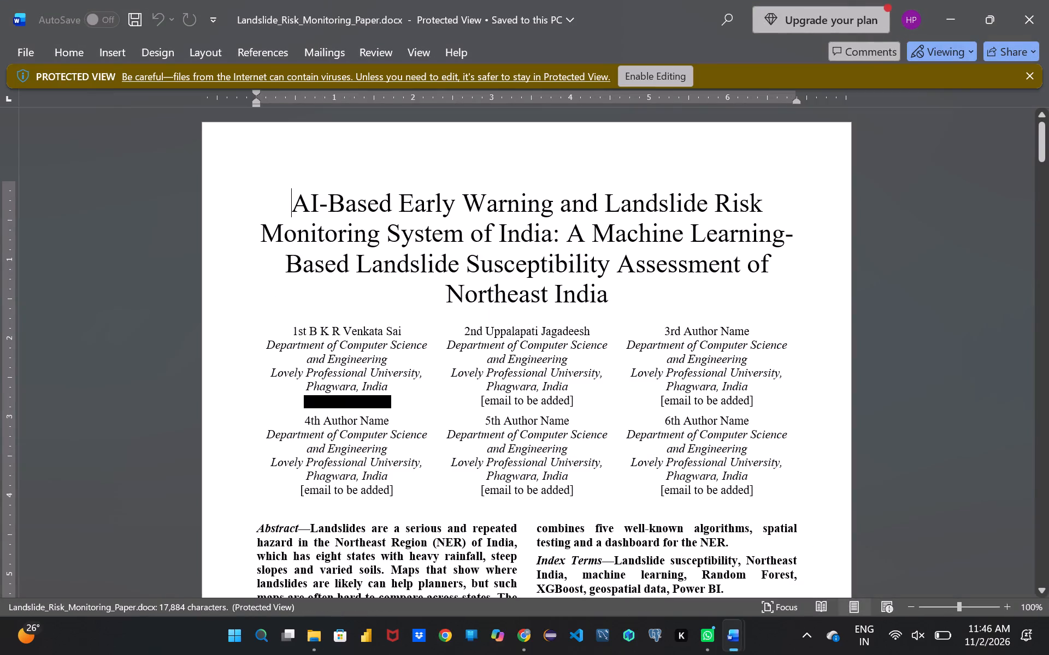
drag(554, 234, 613, 285)
key(BackSpace)
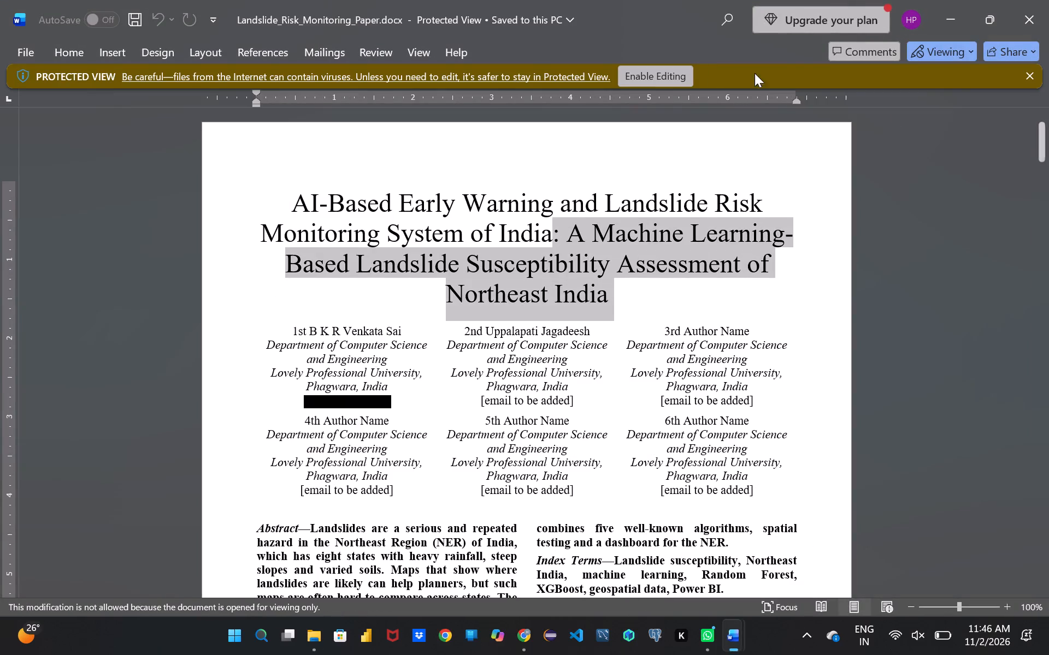
click(659, 76)
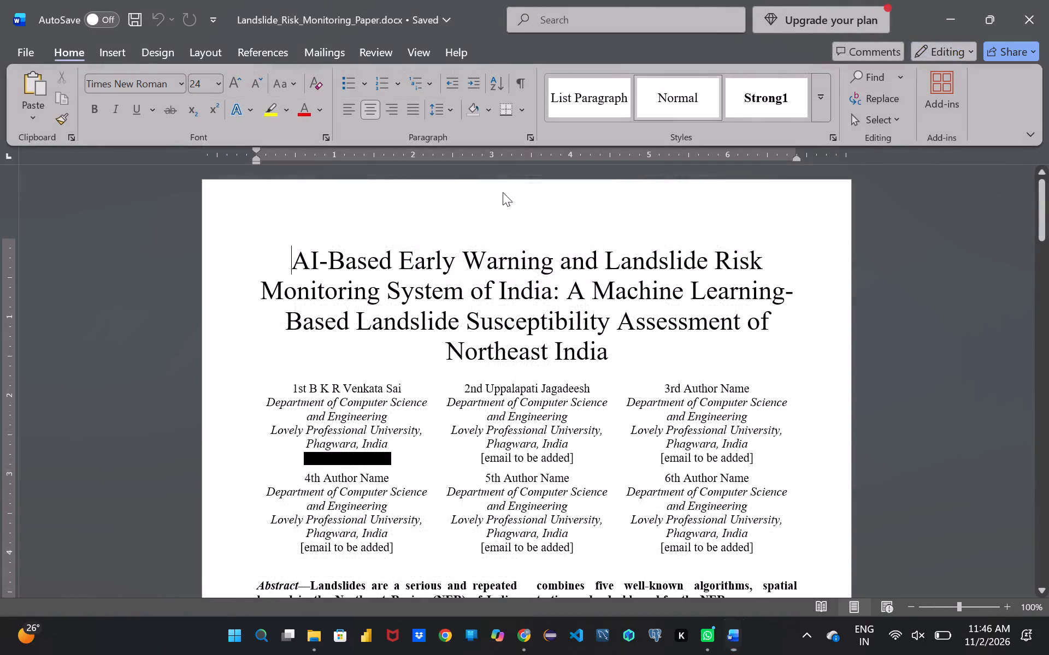
Delete the subtitle ": A Machine Learning-Based Landslide Susceptibility Assessment of Northeast India" from the paper's title.
drag(550, 289, 655, 364)
key(BackSpace)
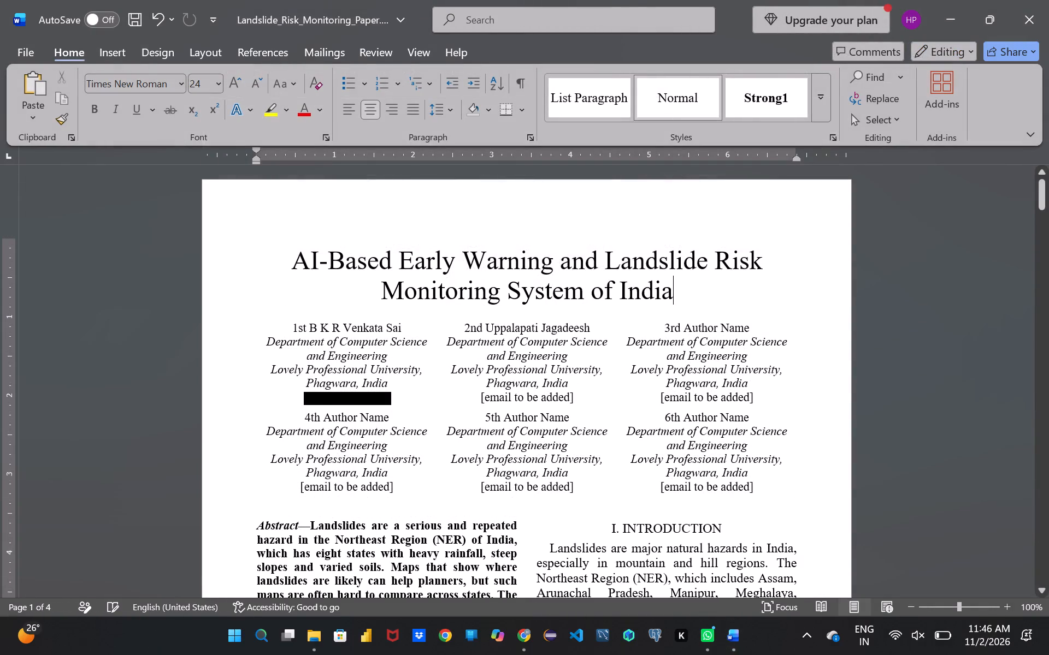
Set the font size of the remaining paper title to 18.
drag(292, 259, 661, 286)
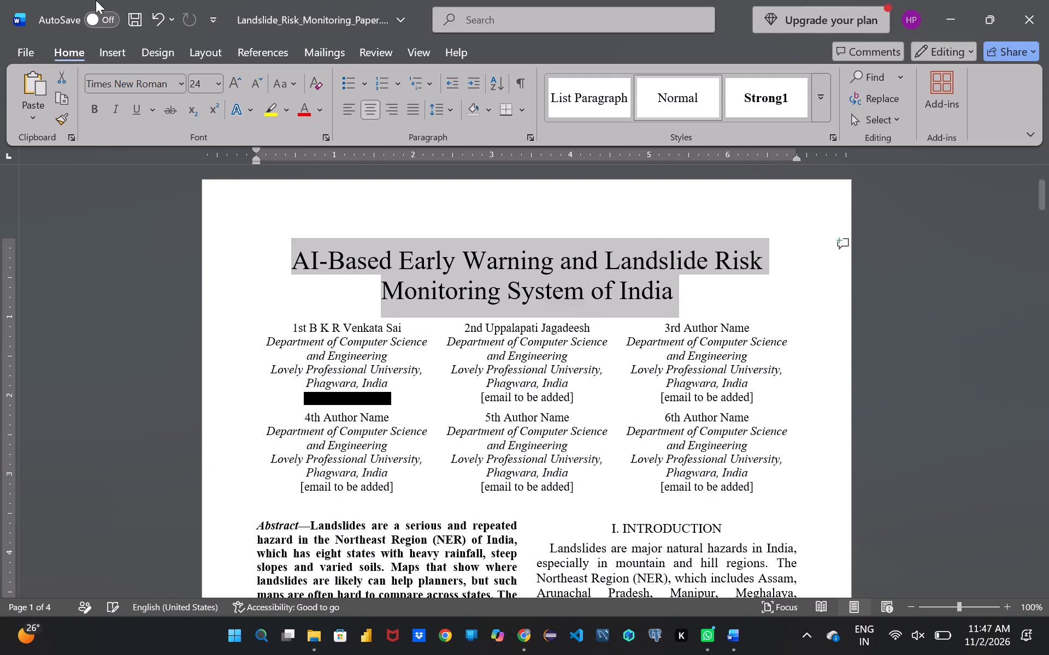
click(219, 84)
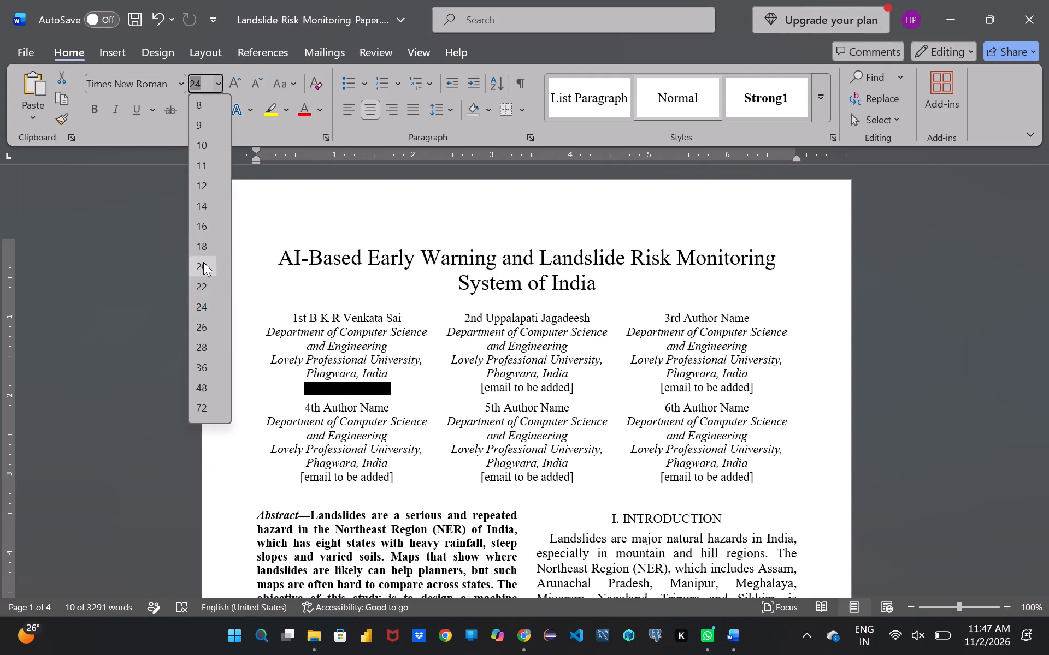
click(203, 242)
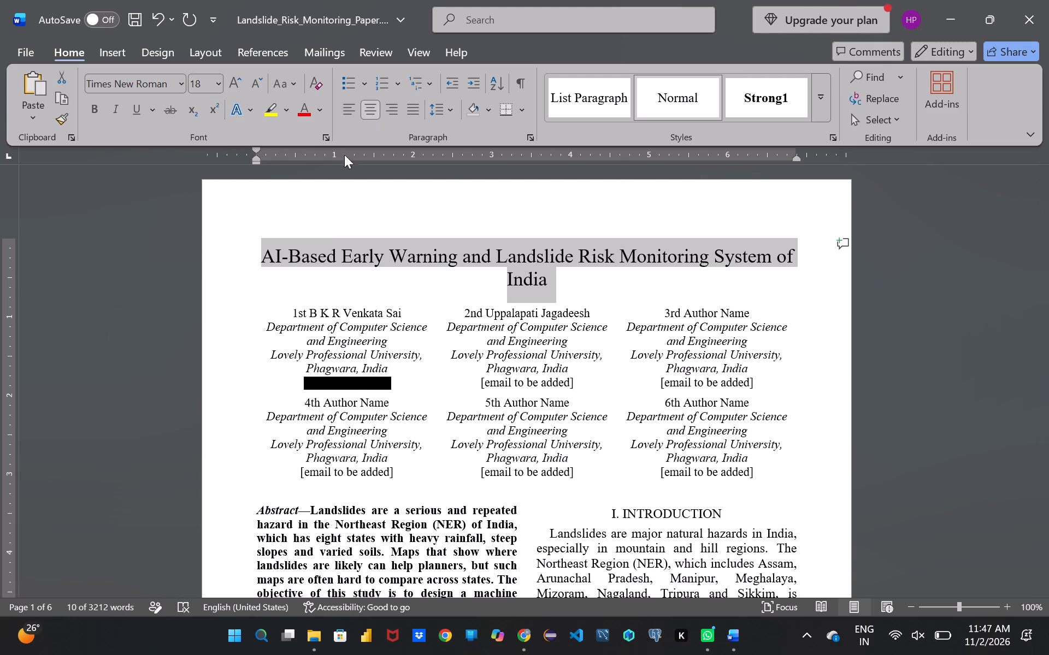
click(270, 252)
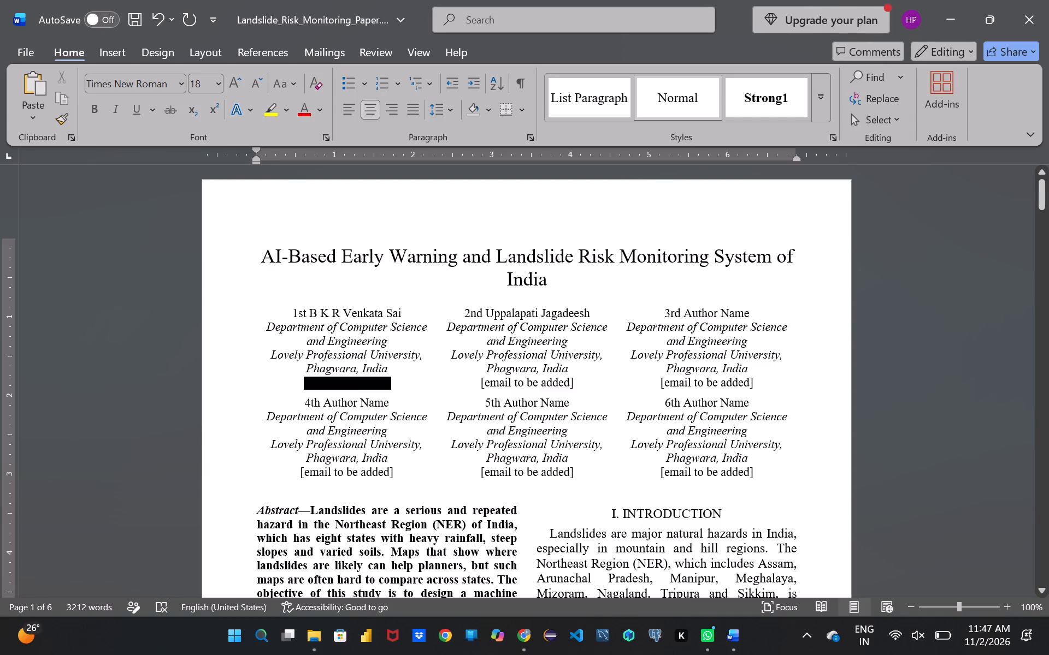
Remove the bold formatting from the whole Abstract paragraph and the Index Terms paragraph below it.
scroll(474, 255, down, 3)
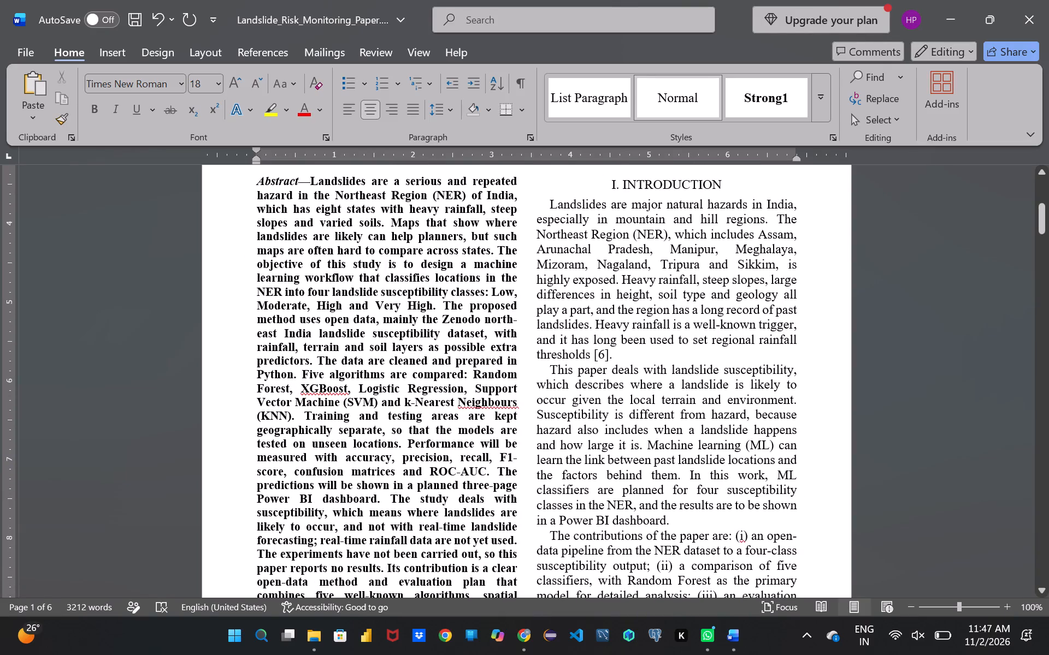
drag(256, 180, 450, 473)
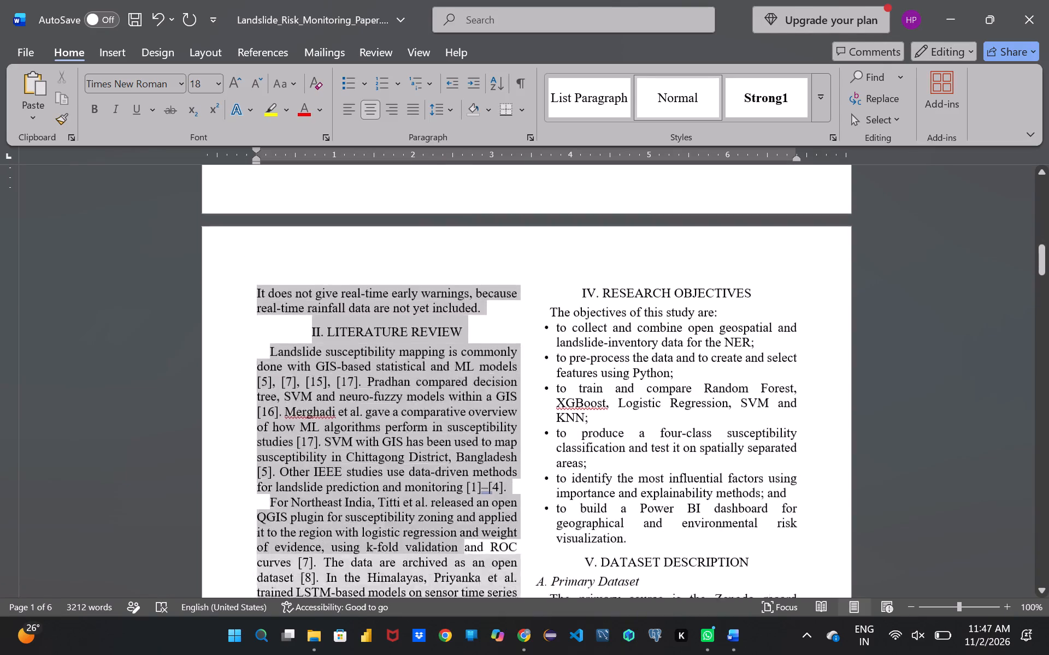
drag(450, 473, 443, 236)
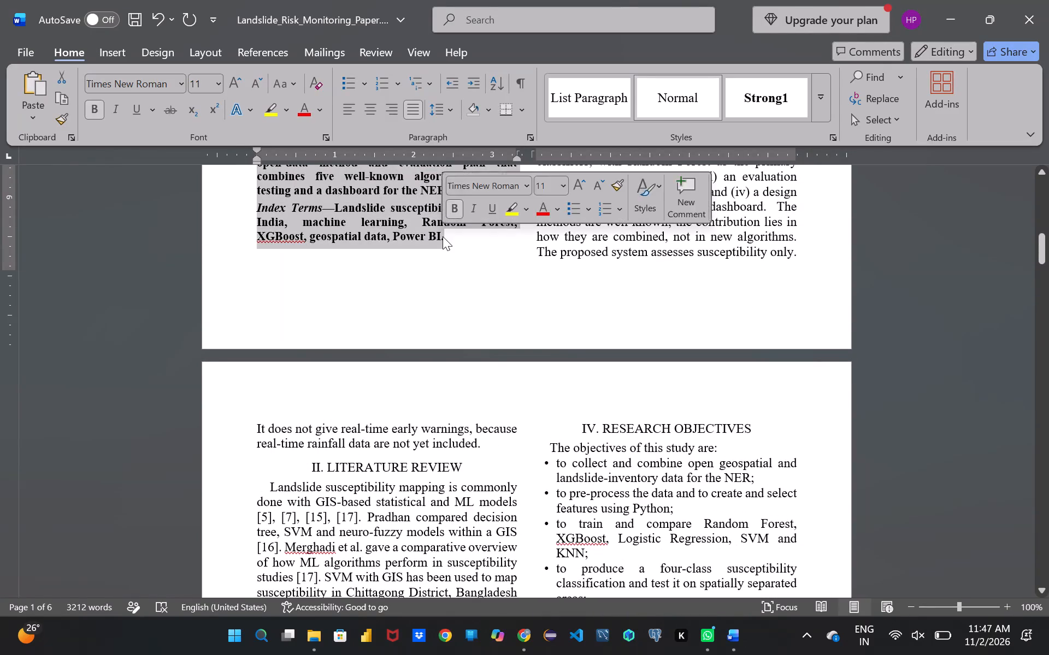
double_click(98, 107)
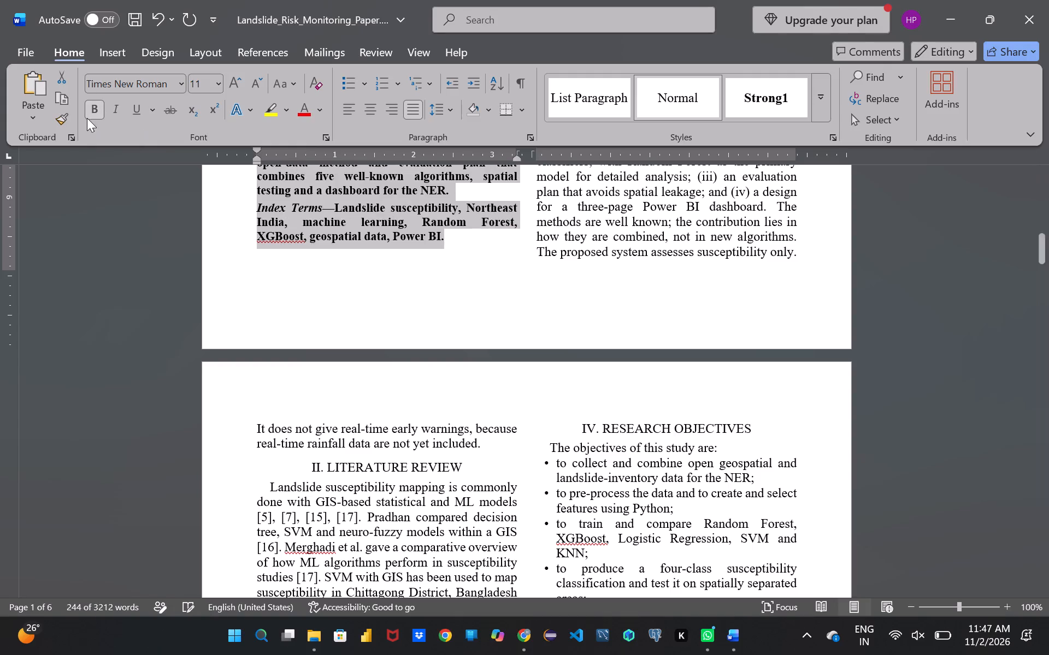
scroll(308, 253, up, 4)
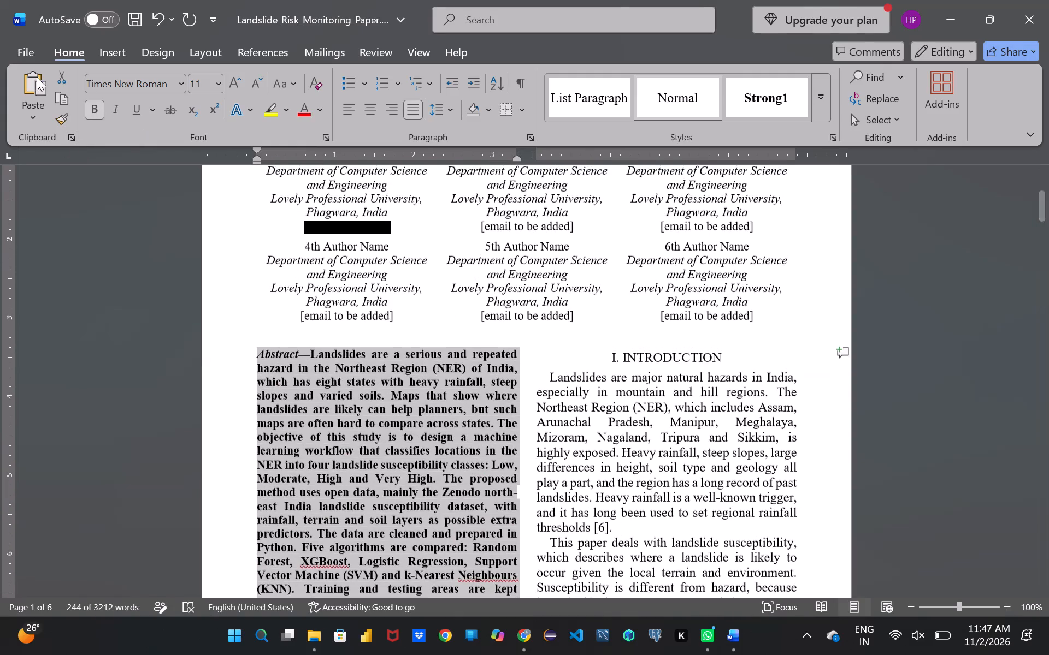
click(89, 111)
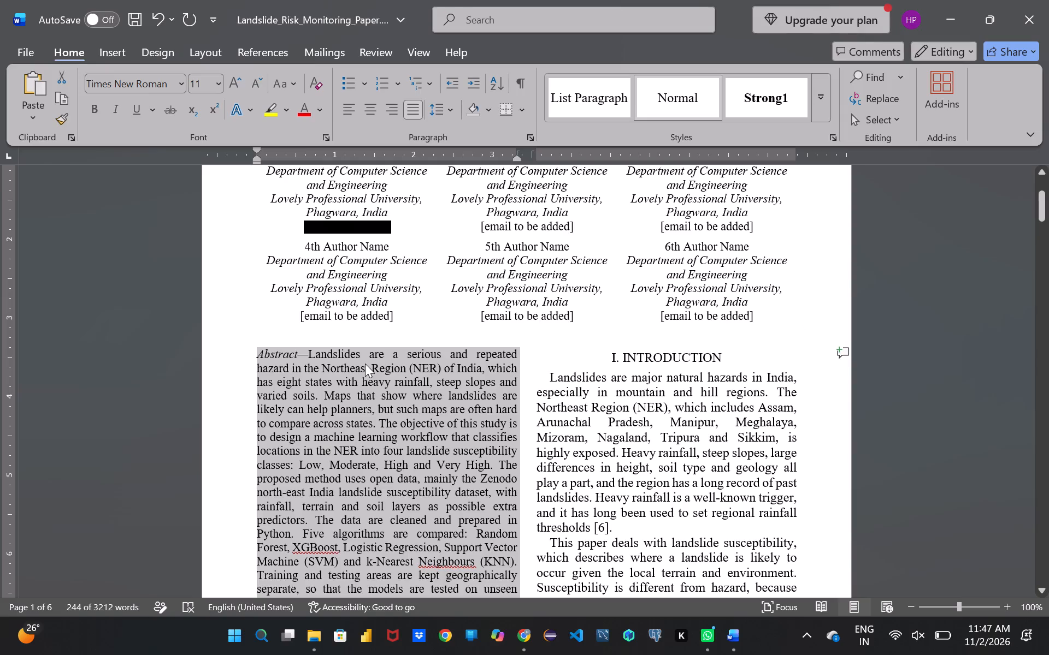
Make only the italic heading word "Abstract" at the start of the abstract bold.
click(288, 352)
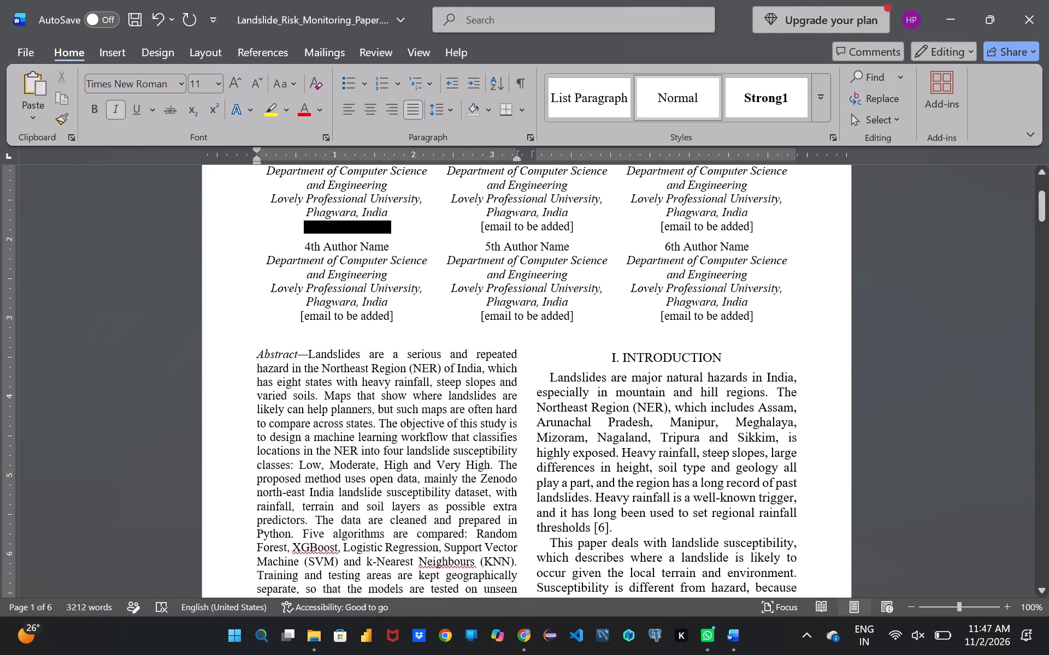
drag(296, 355, 268, 354)
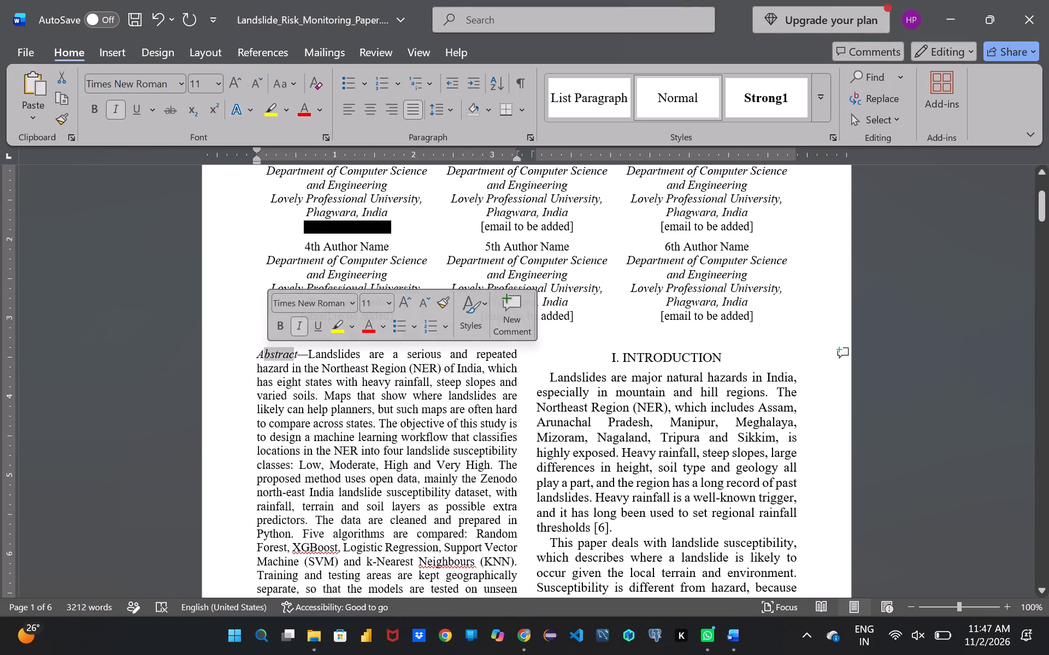
click(299, 356)
drag(299, 356, 240, 362)
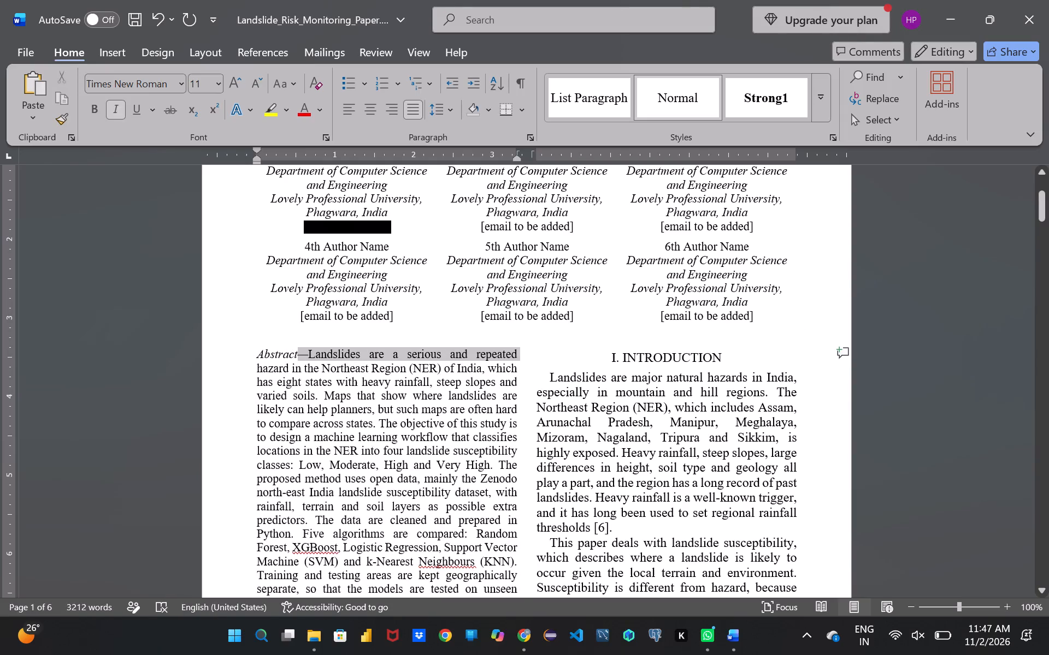
drag(240, 362, 254, 349)
click(91, 104)
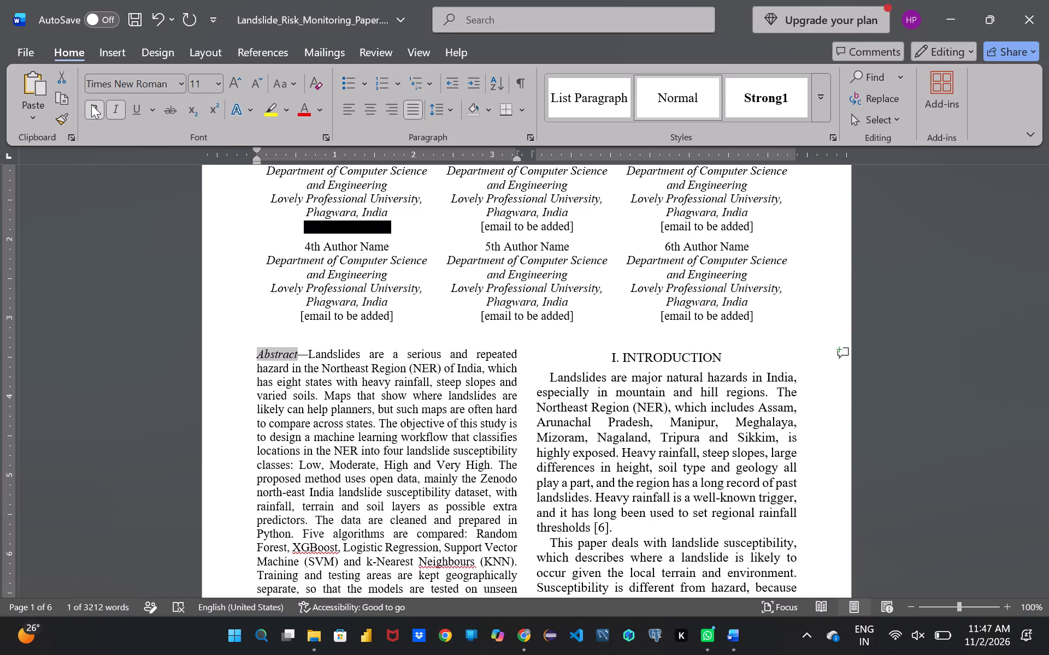
click(287, 378)
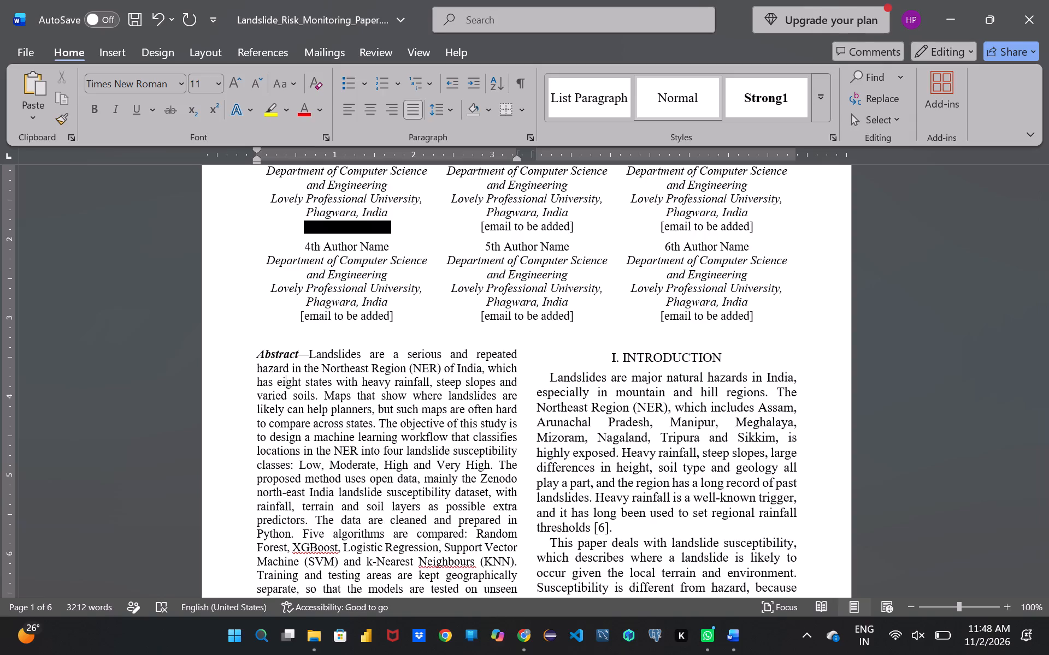
Break the title before "Risk" so that "Risk Monitoring System of India" starts a new paragraph.
scroll(319, 389, up, 1)
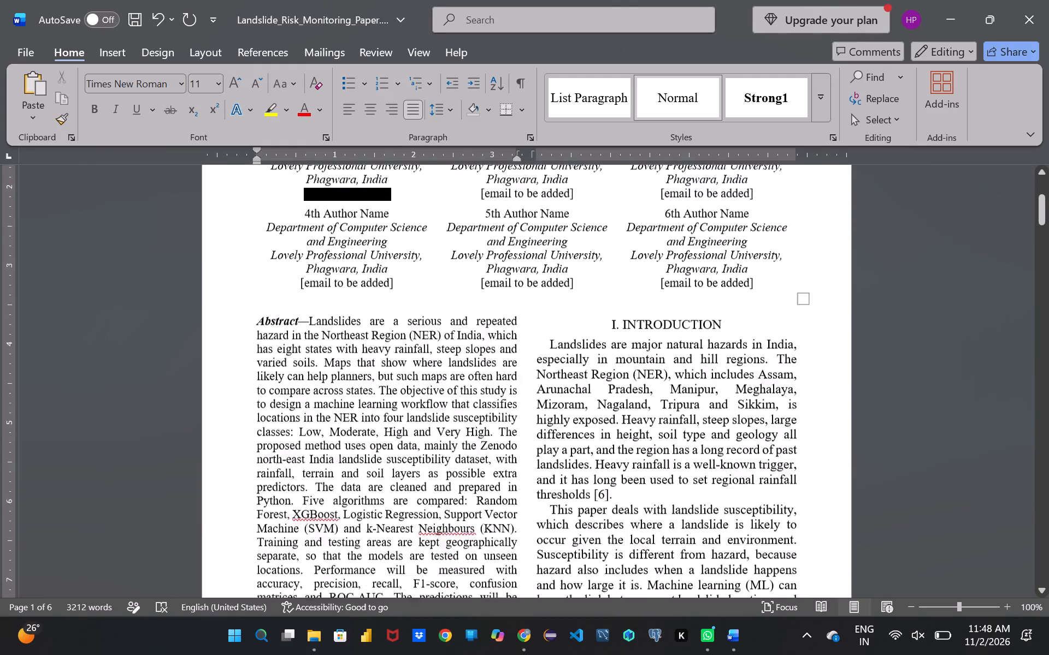
click(578, 175)
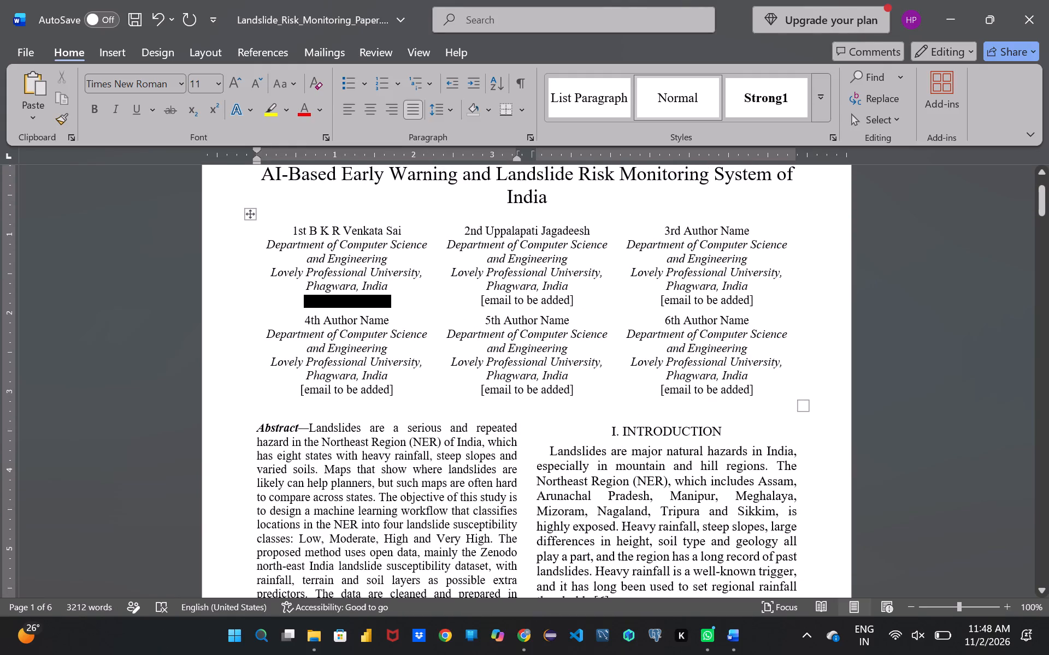
key(Return)
scroll(555, 253, up, 1)
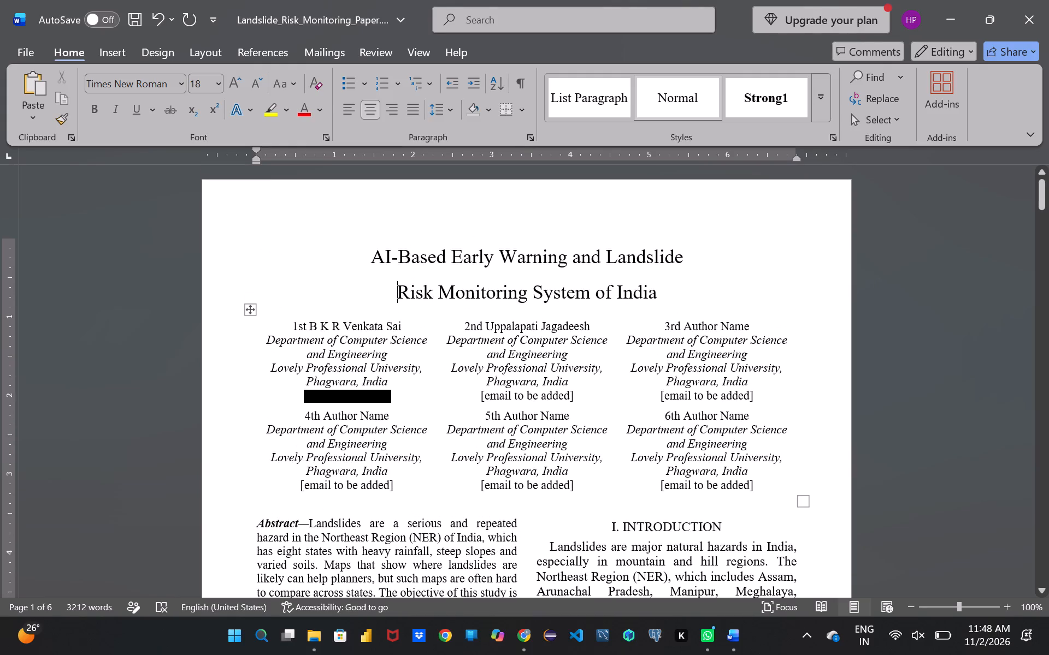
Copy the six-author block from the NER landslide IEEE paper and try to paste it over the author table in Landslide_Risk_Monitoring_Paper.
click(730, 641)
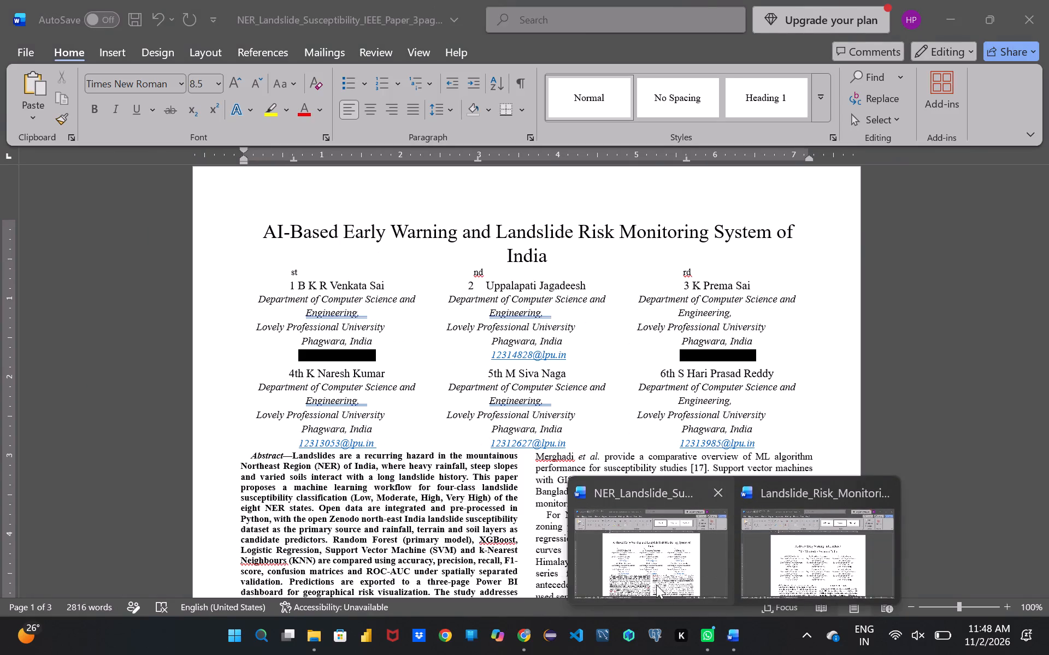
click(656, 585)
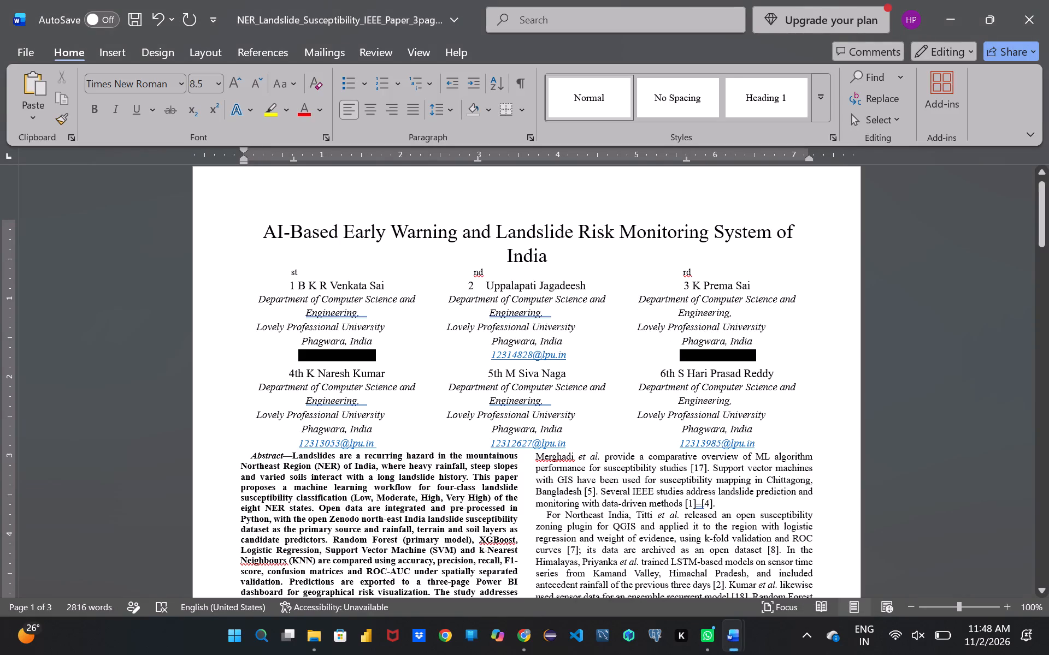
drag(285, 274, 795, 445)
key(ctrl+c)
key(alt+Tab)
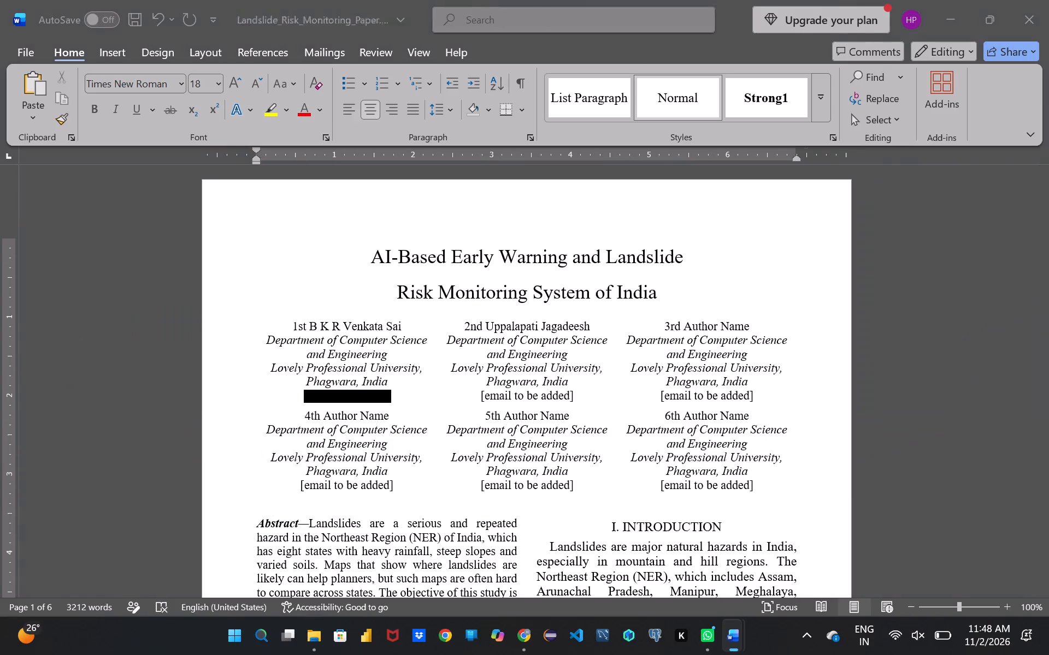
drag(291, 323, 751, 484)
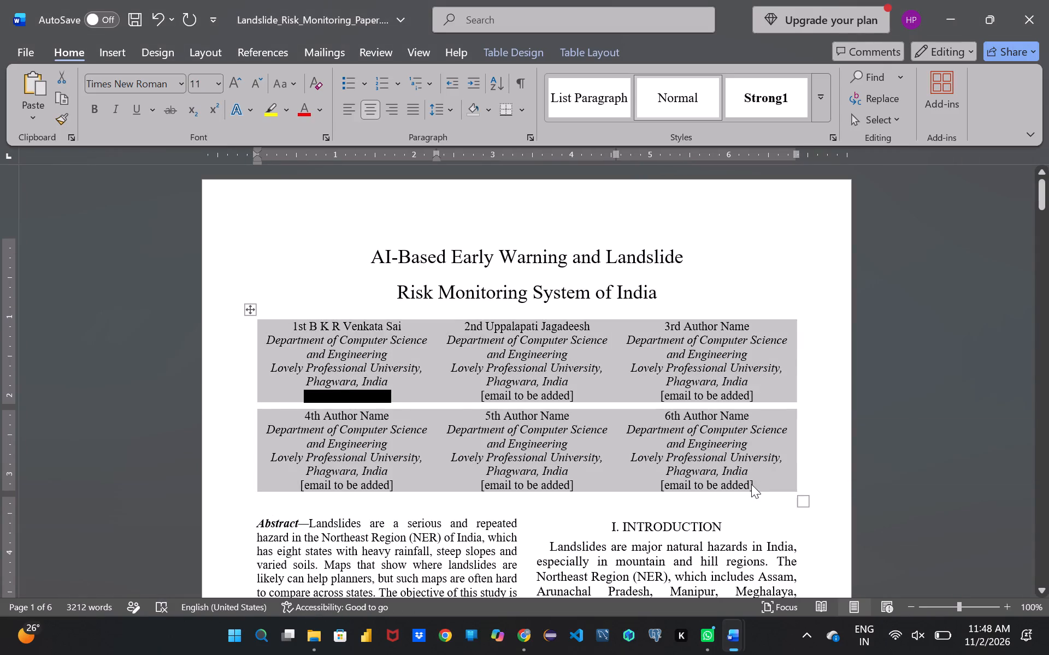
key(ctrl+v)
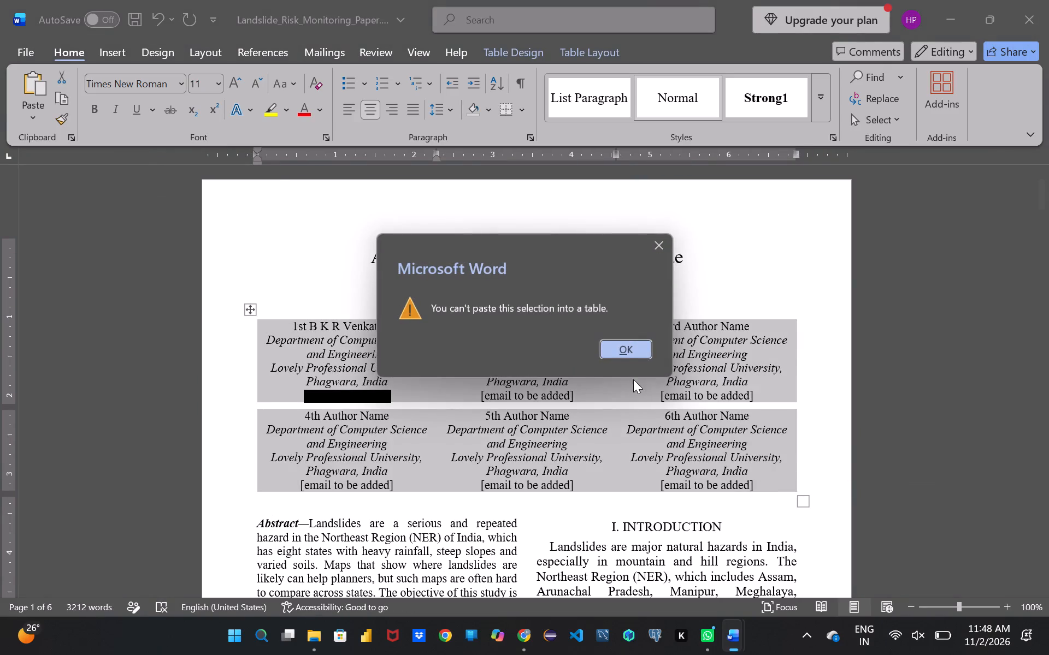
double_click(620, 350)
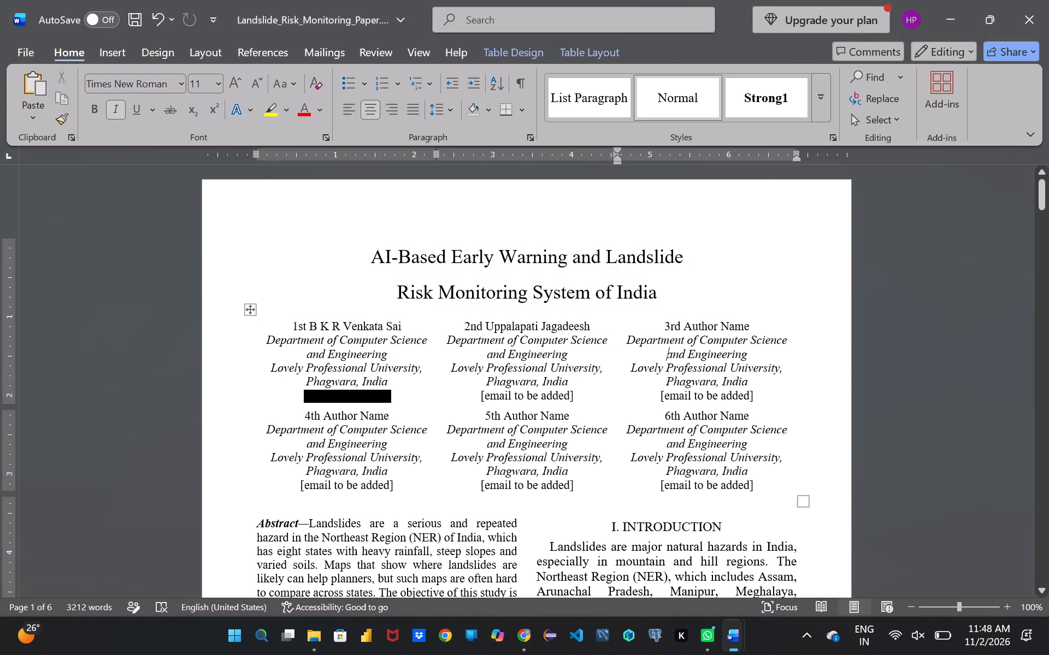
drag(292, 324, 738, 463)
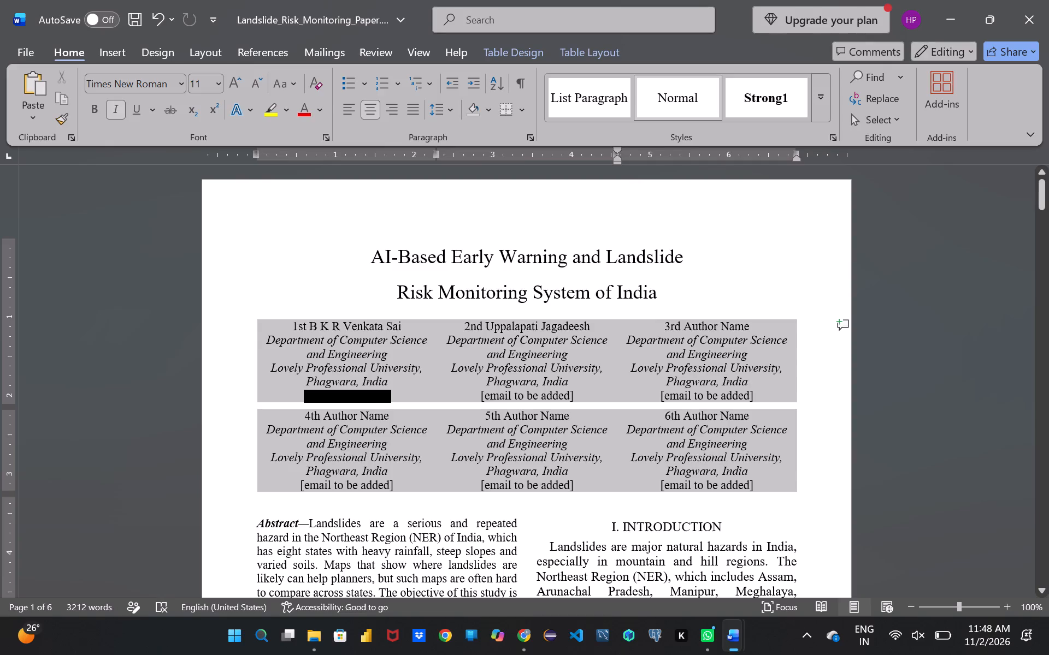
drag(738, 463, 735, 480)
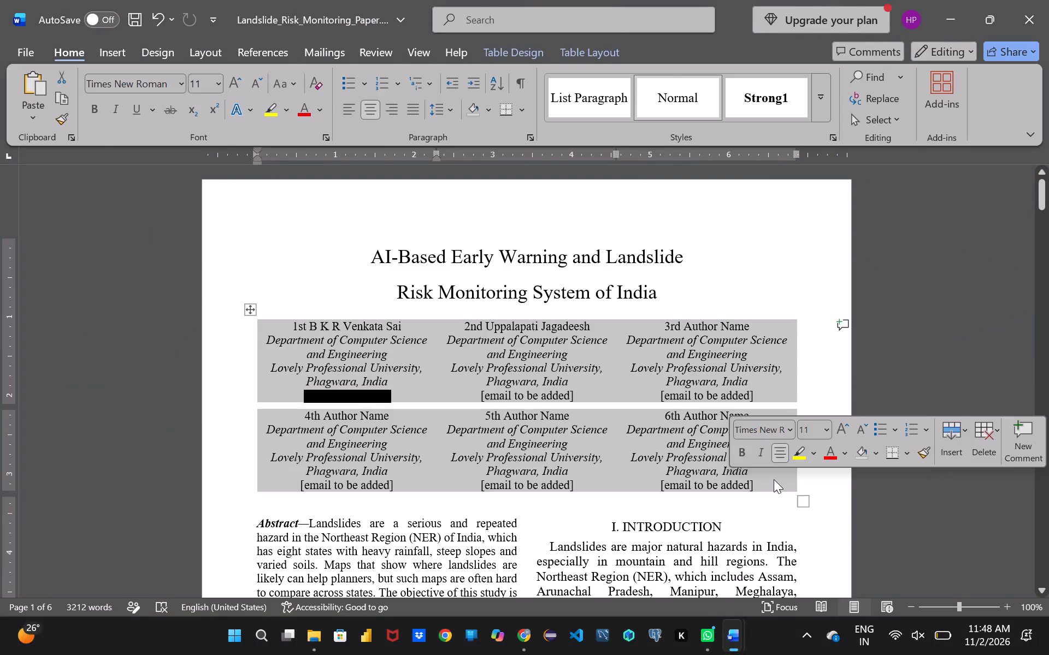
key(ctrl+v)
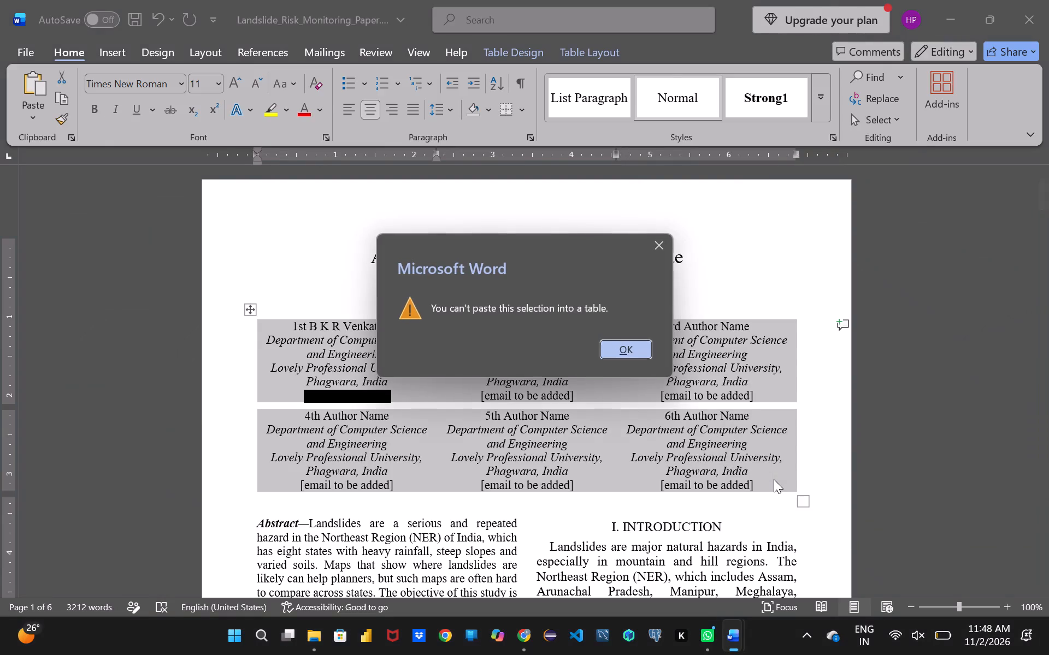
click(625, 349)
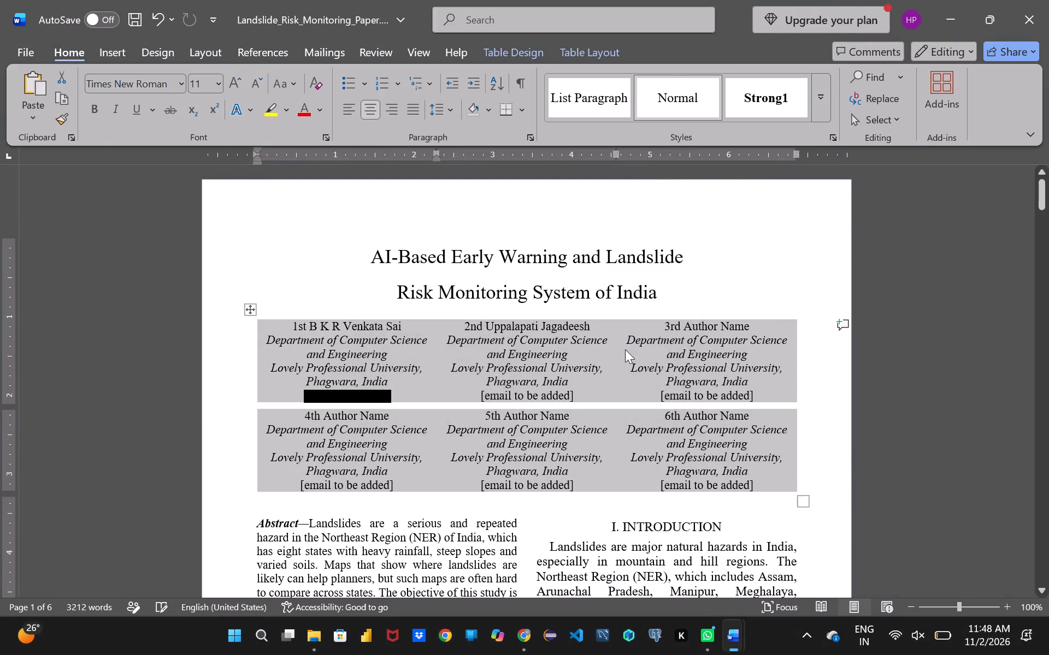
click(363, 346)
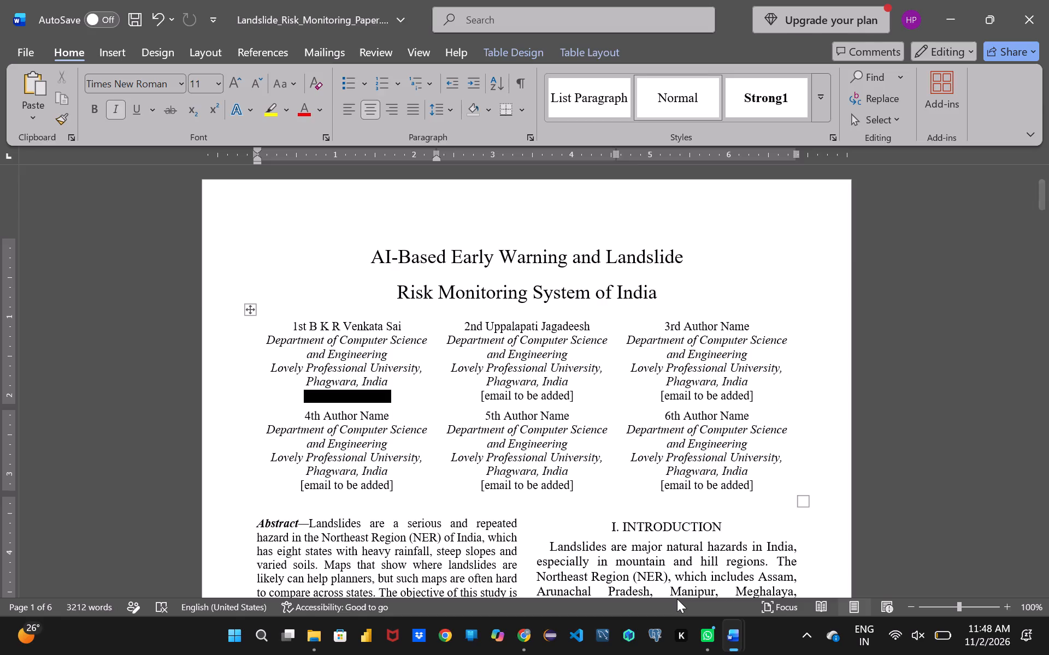
Copy the first author's name from the NER landslide IEEE paper and switch back to Landslide_Risk_Monitoring_Paper.
key(alt+Tab)
click(297, 271)
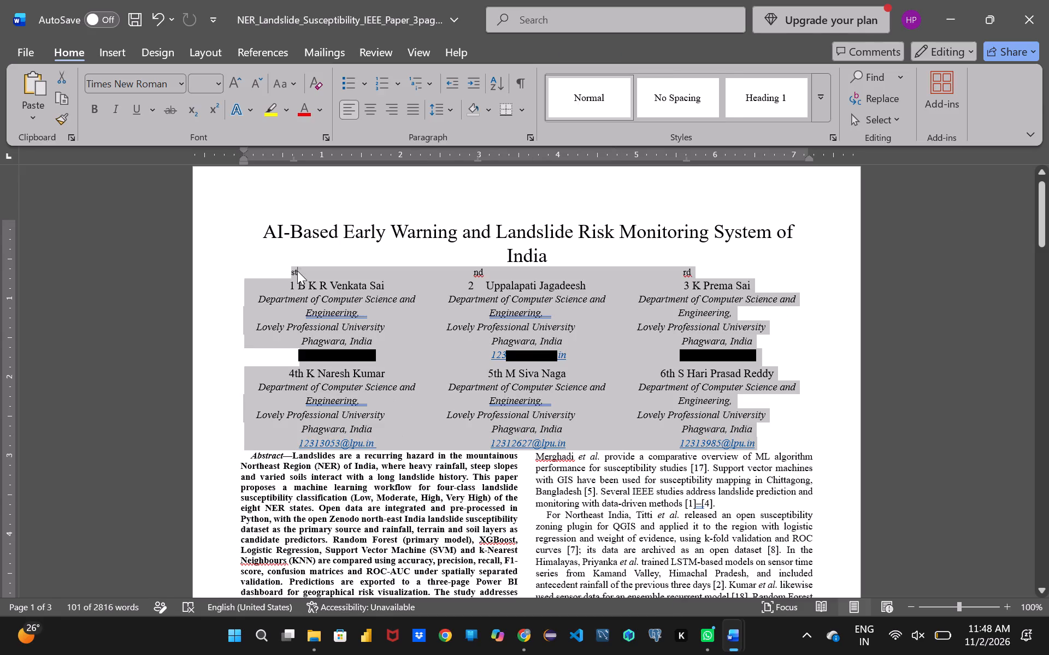
drag(288, 272, 372, 348)
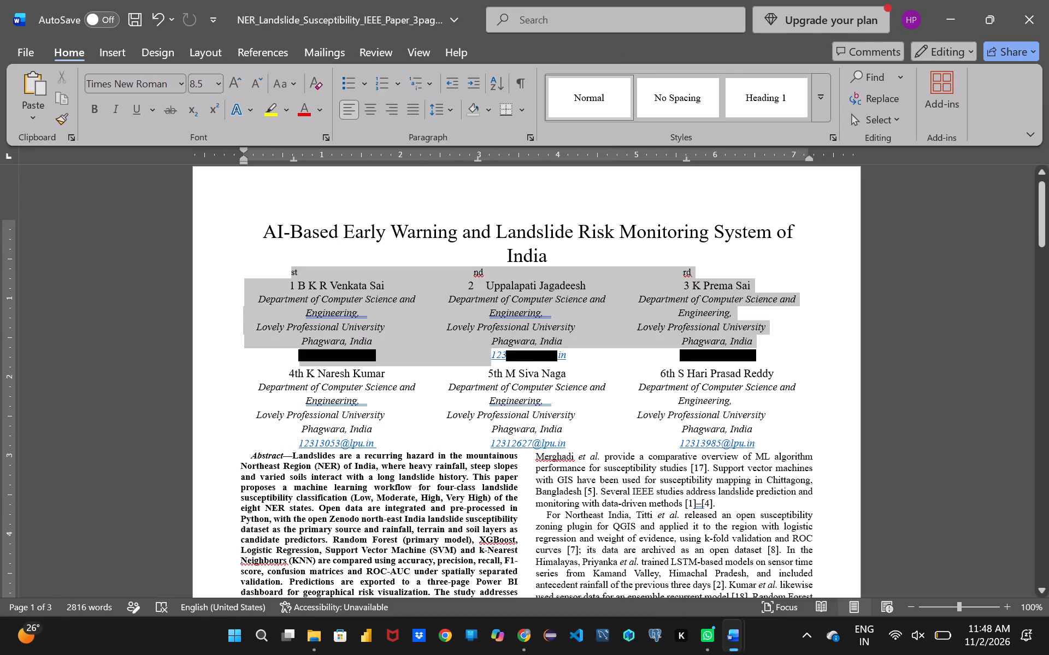
drag(372, 348, 310, 277)
click(310, 277)
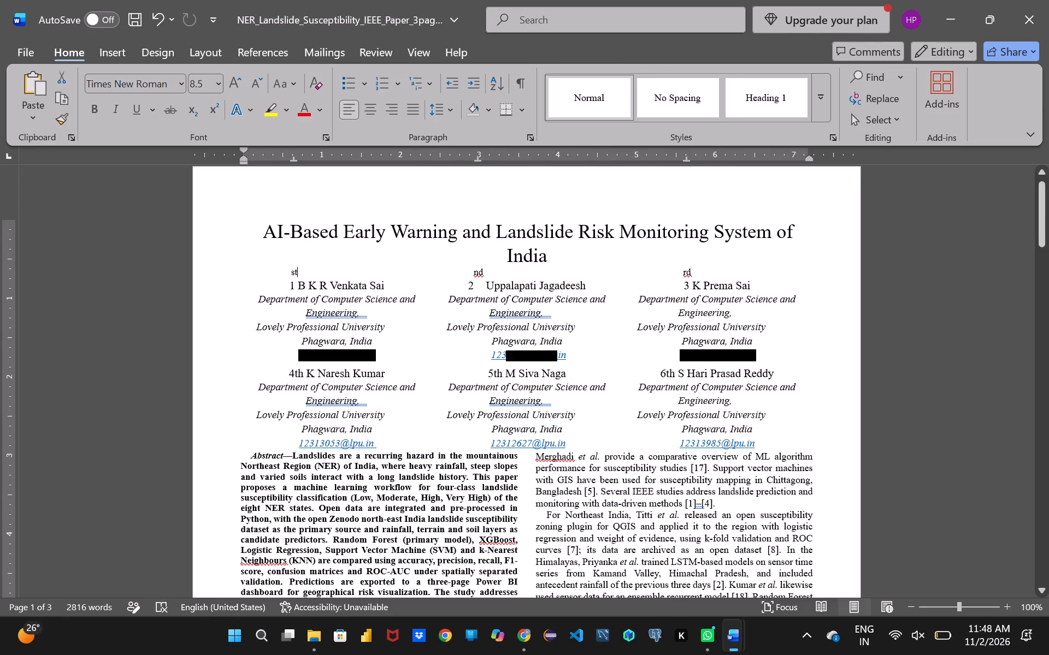
drag(297, 284, 389, 282)
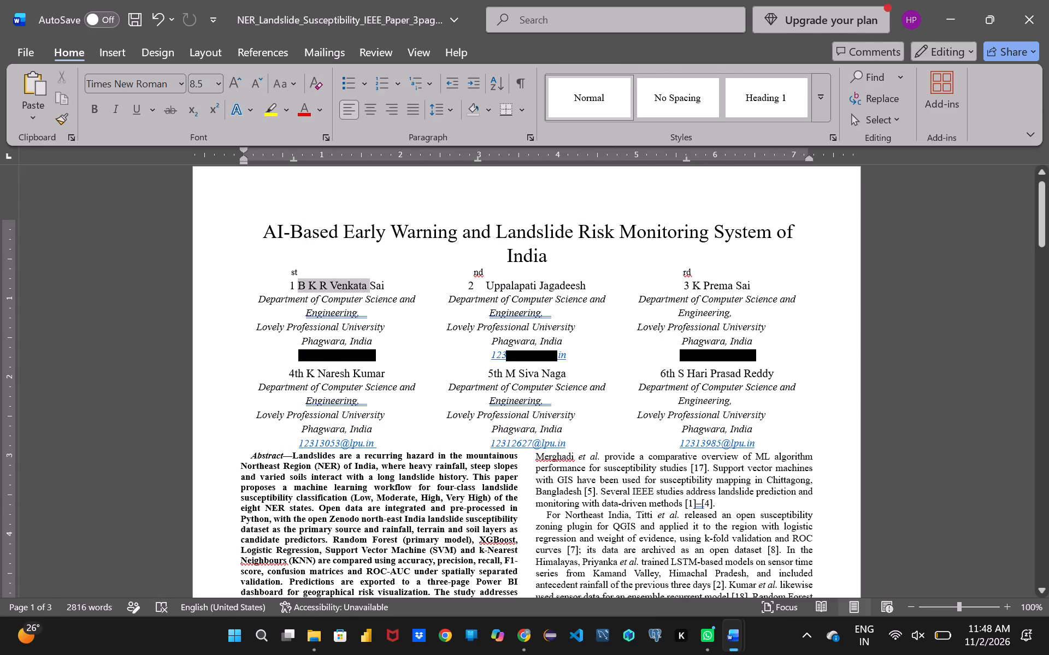
drag(389, 282, 396, 282)
key(ctrl+c)
key(alt+Tab)
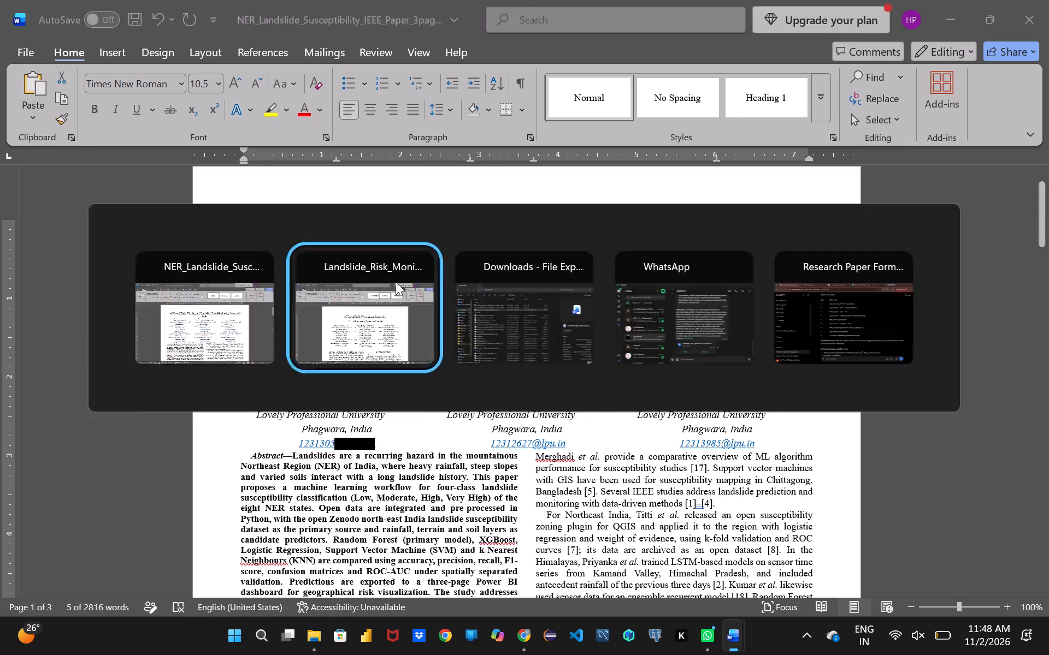
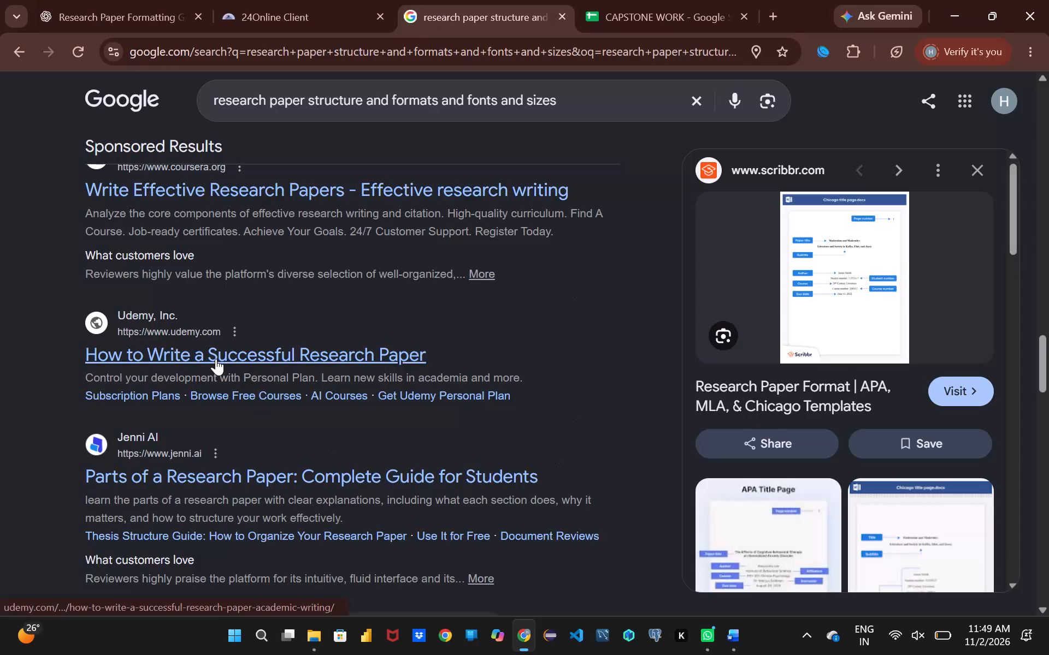
Examine the Google image results for research paper structure, formats, fonts and sizes, including the YUMPU "Format for Research Papers" sample.
scroll(216, 359, up, 12)
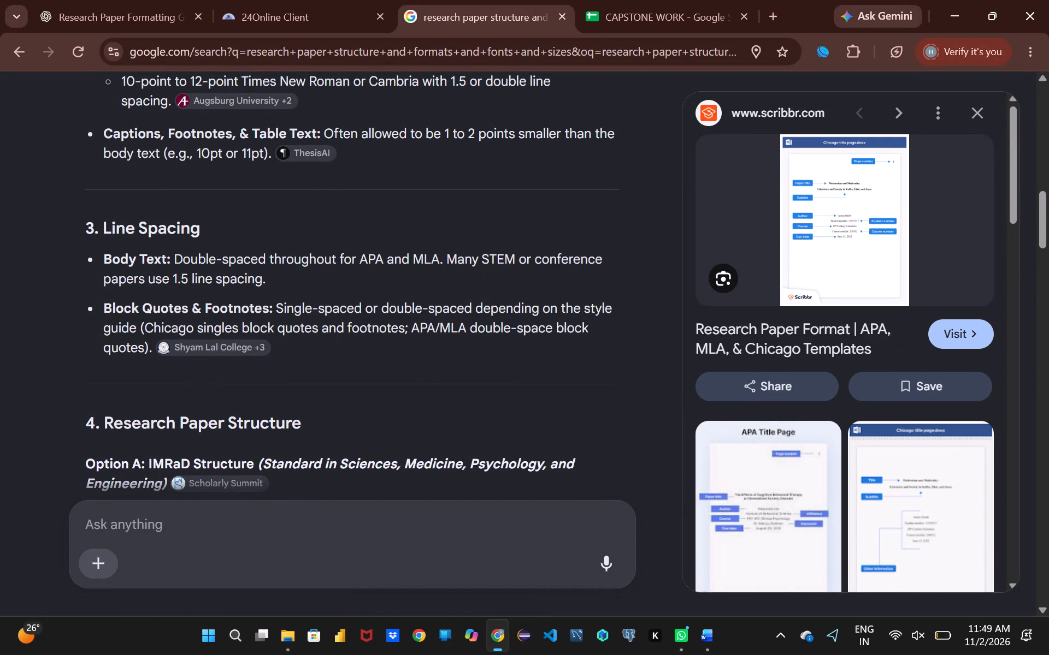
scroll(443, 277, up, 7)
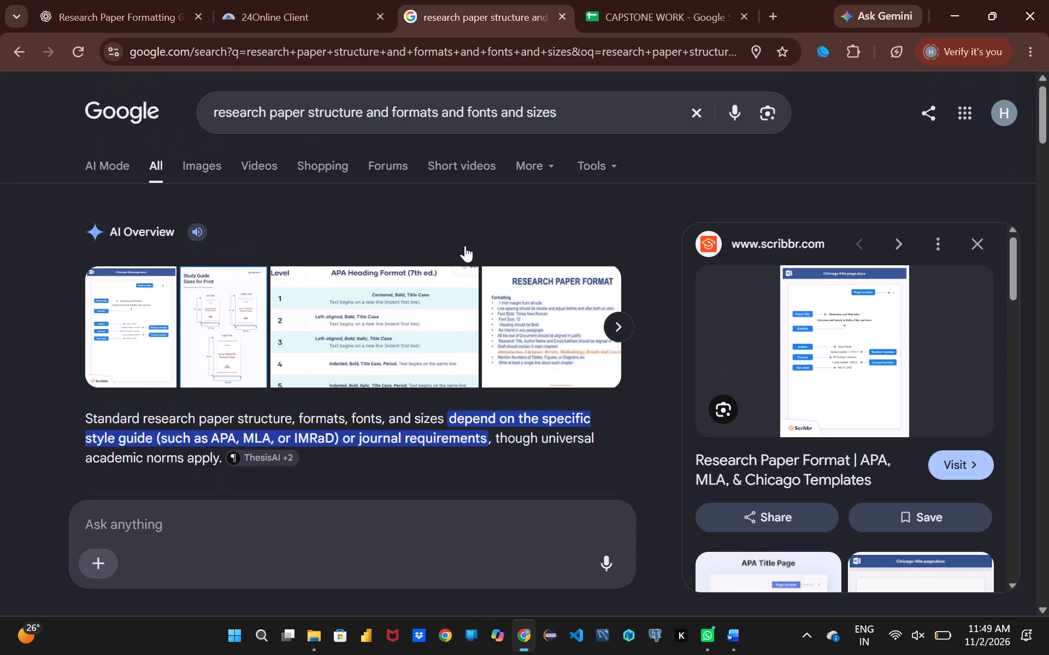
click(205, 165)
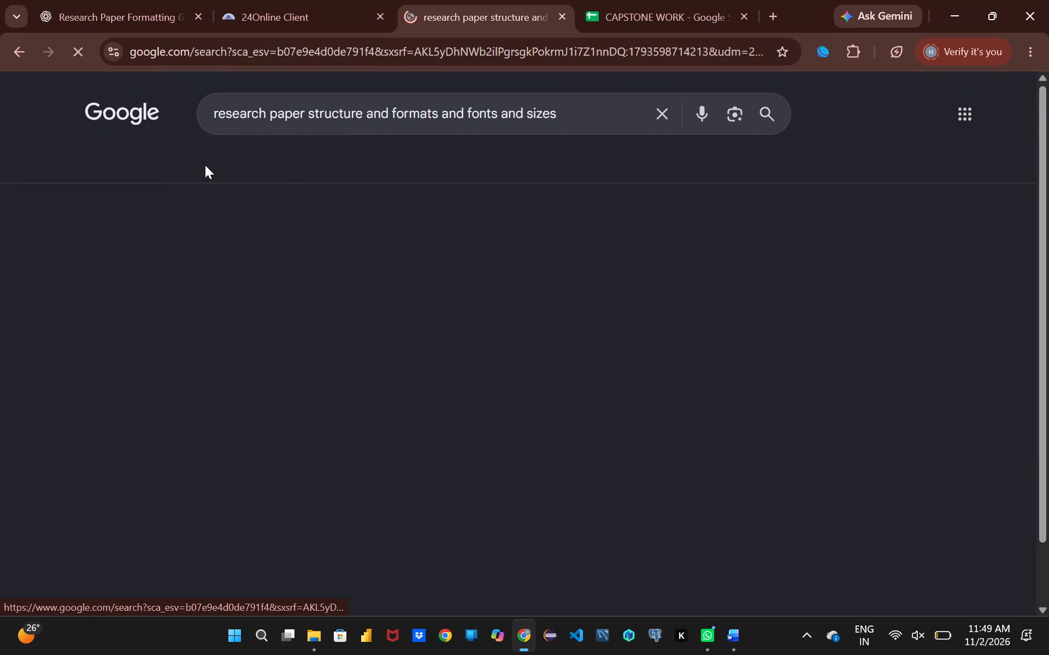
scroll(459, 427, down, 5)
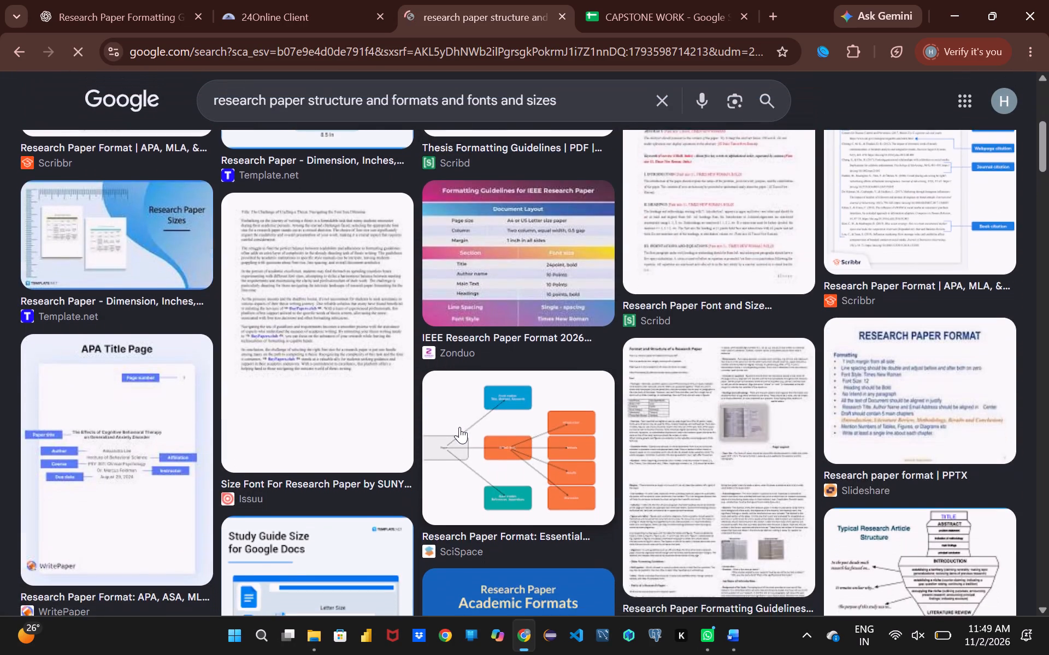
scroll(459, 427, down, 8)
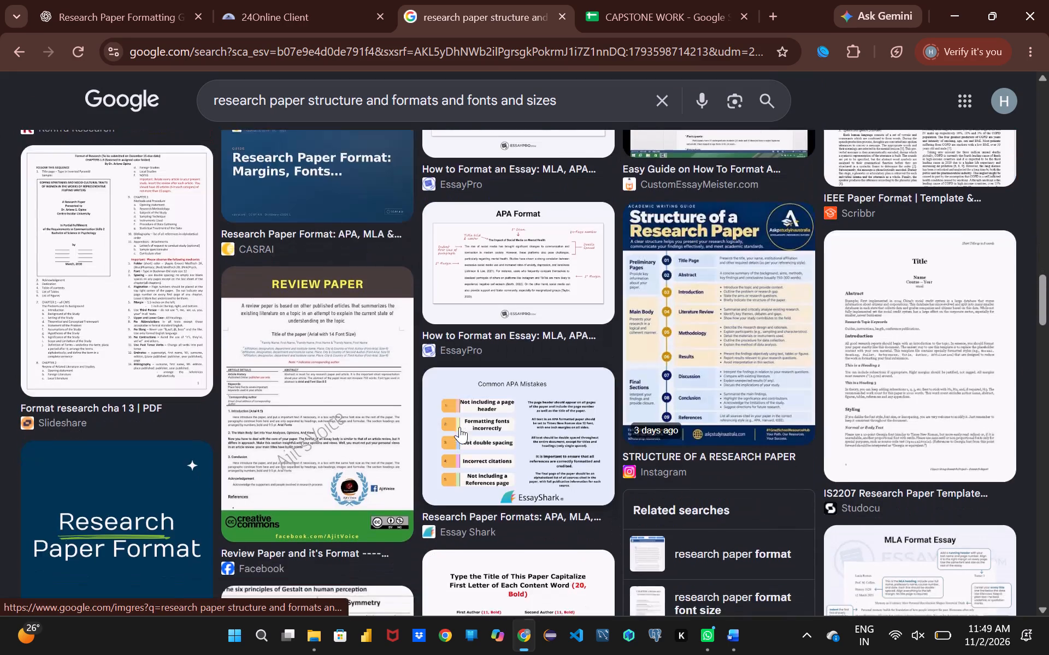
scroll(459, 427, down, 2)
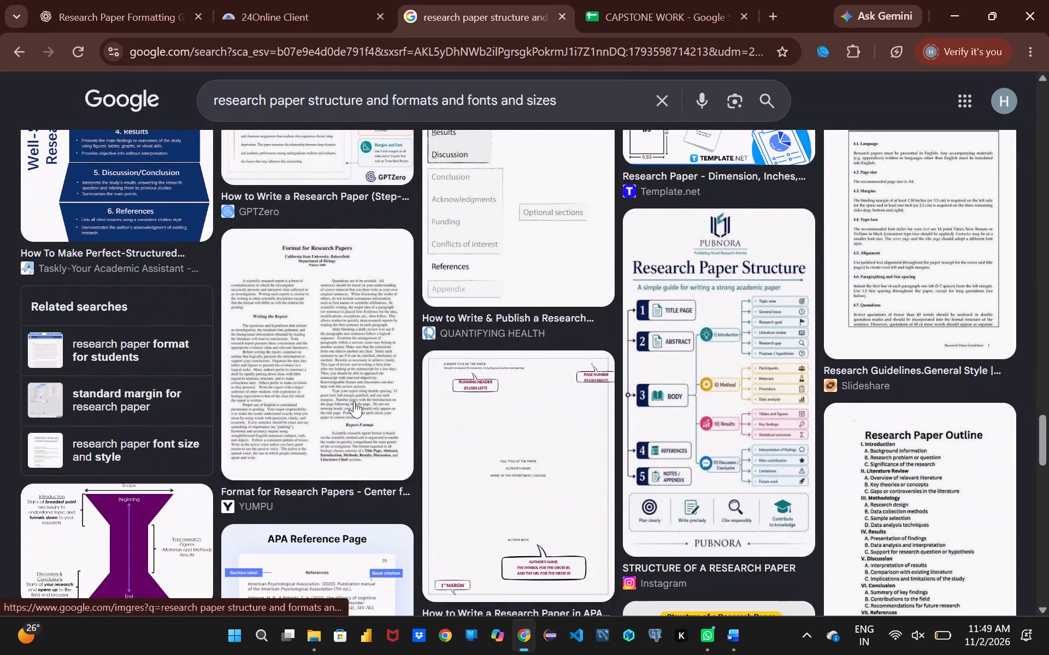
click(354, 401)
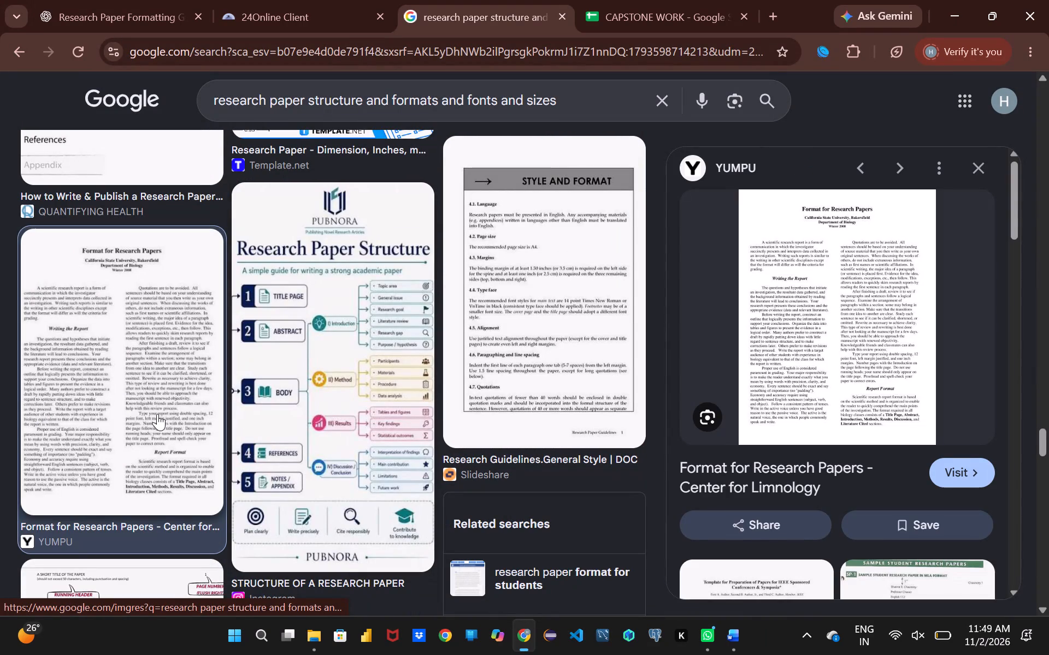
click(157, 414)
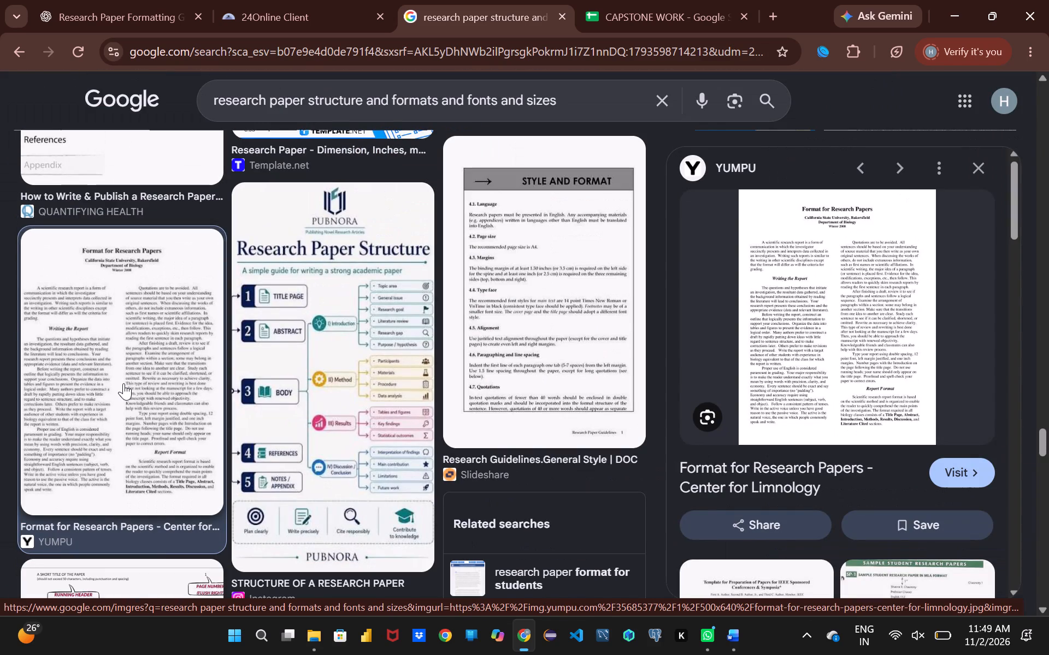
click(979, 159)
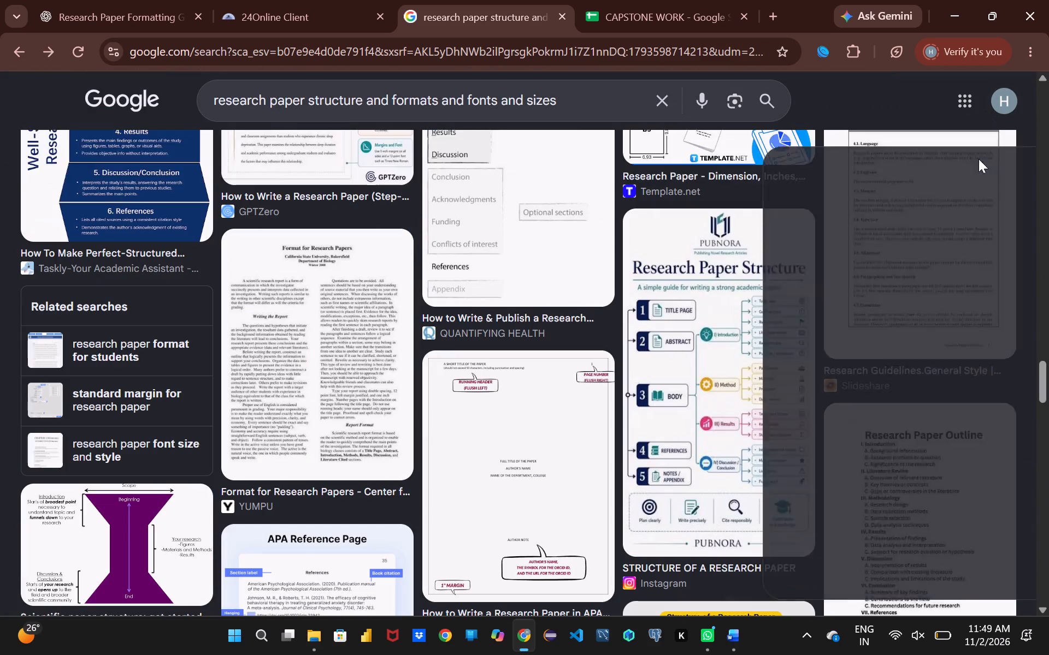
Narrow the research paper image results to the "Ieee style" suggestion.
scroll(444, 231, up, 8)
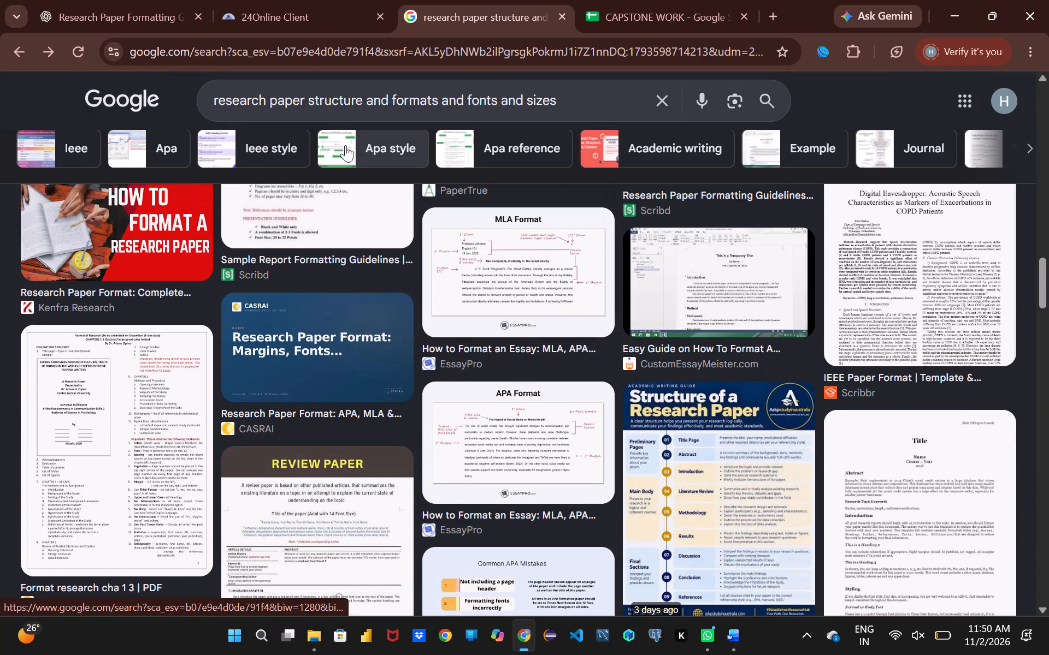
click(284, 162)
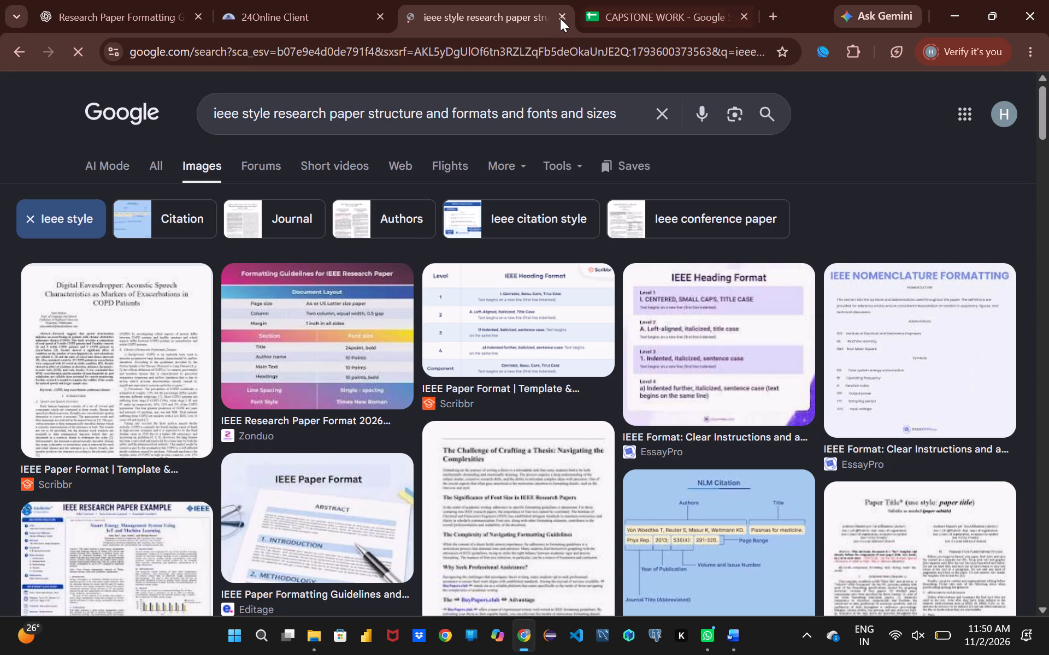
Close the Google search, CAPSTONE WORK and 24Online Client pages, along with the remaining Chrome window showing ChatGPT.
click(559, 17)
click(559, 17)
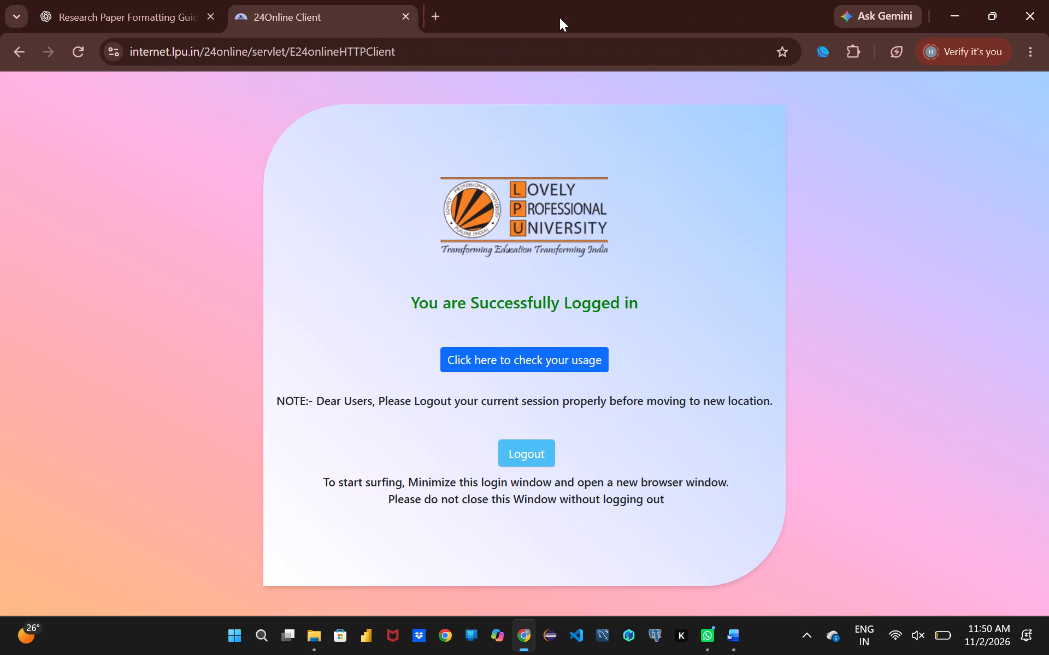
click(410, 21)
click(1048, 0)
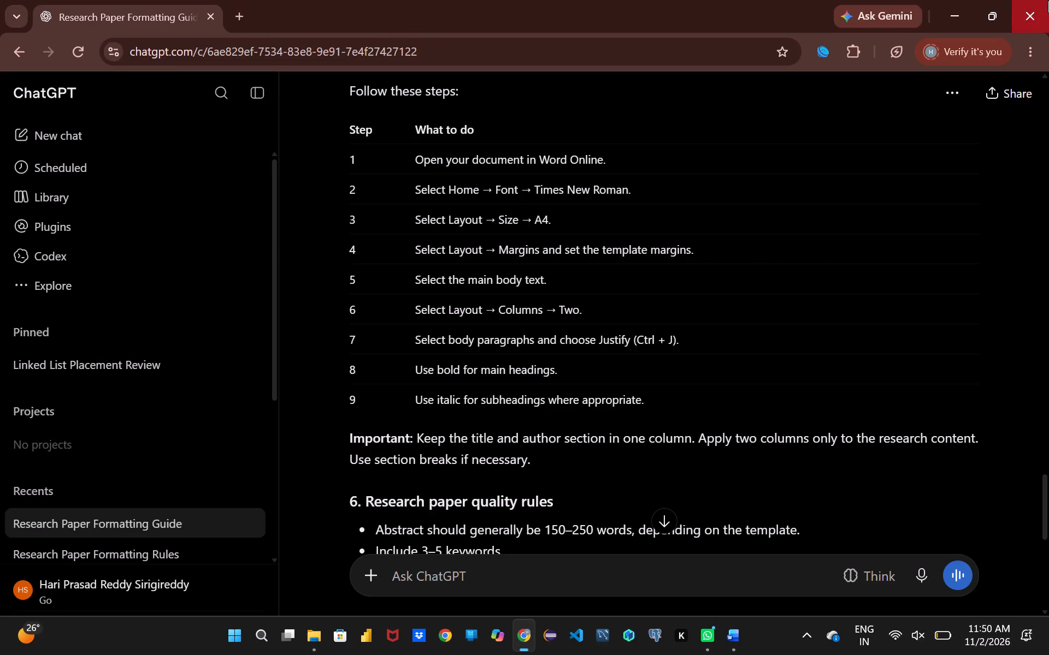
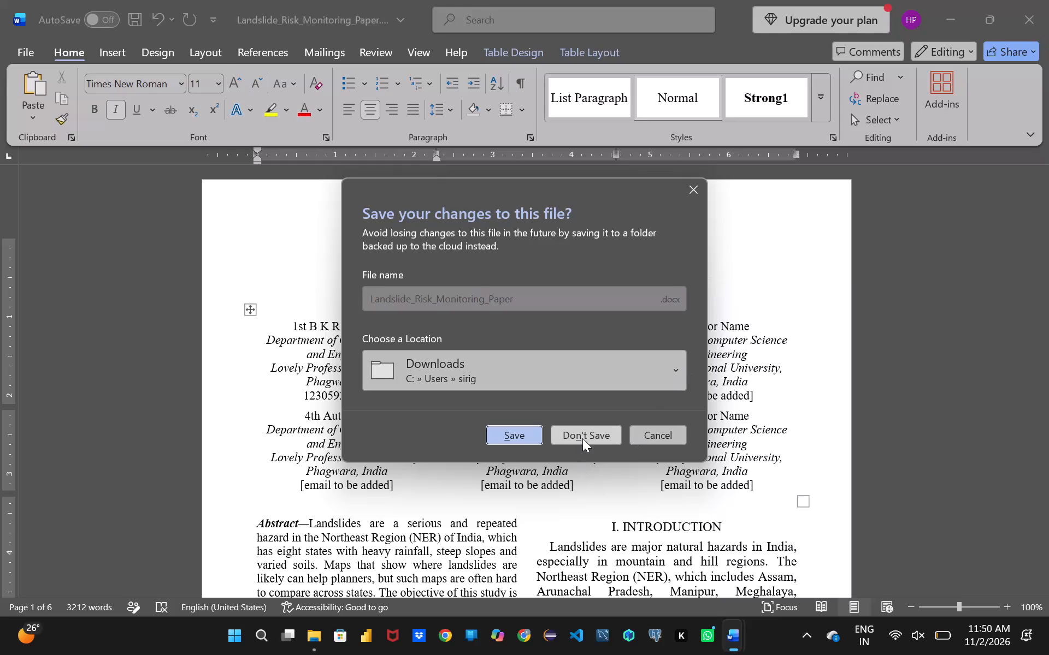
Save the changes to Landslide_Risk_Monitoring_Paper.docx in the Downloads folder as the document closes.
click(520, 432)
Close the NER landslide susceptibility IEEE paper, saving its changes.
click(1048, 0)
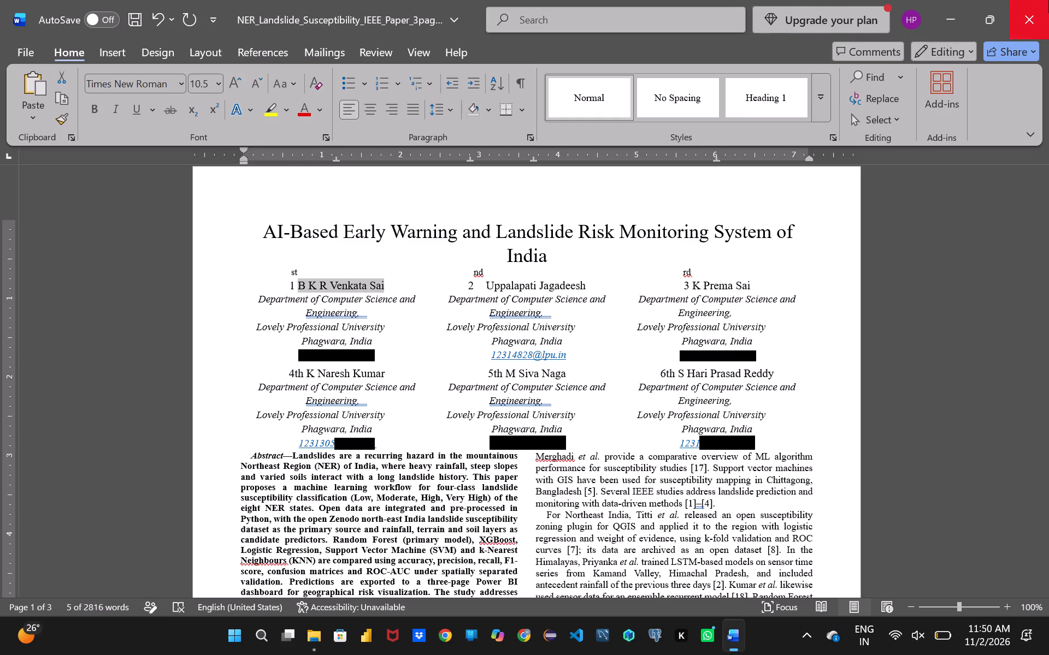
click(529, 438)
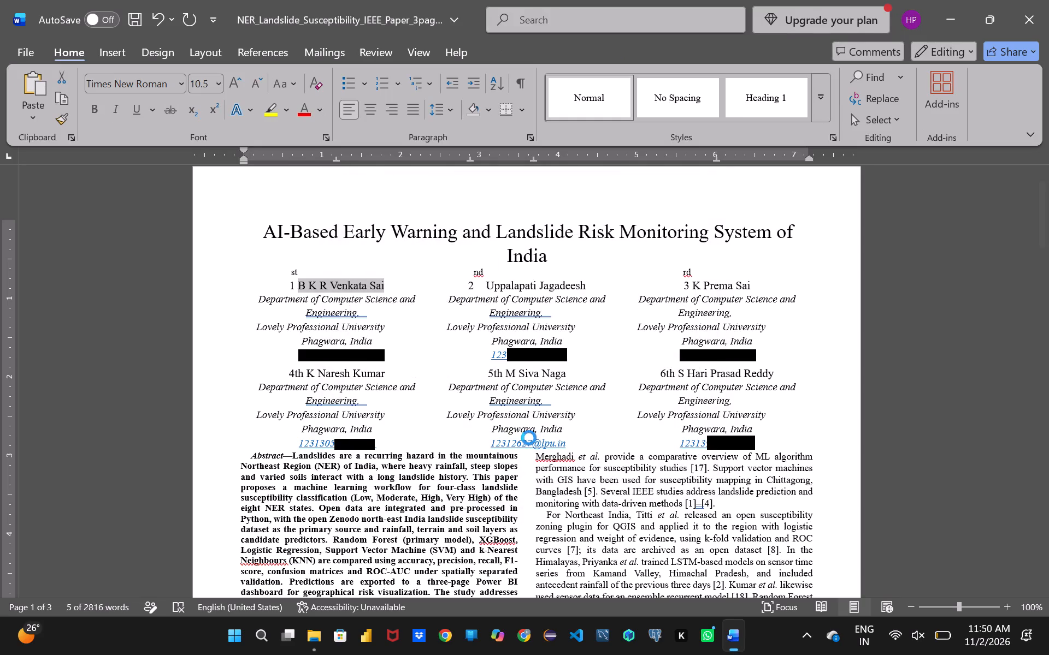
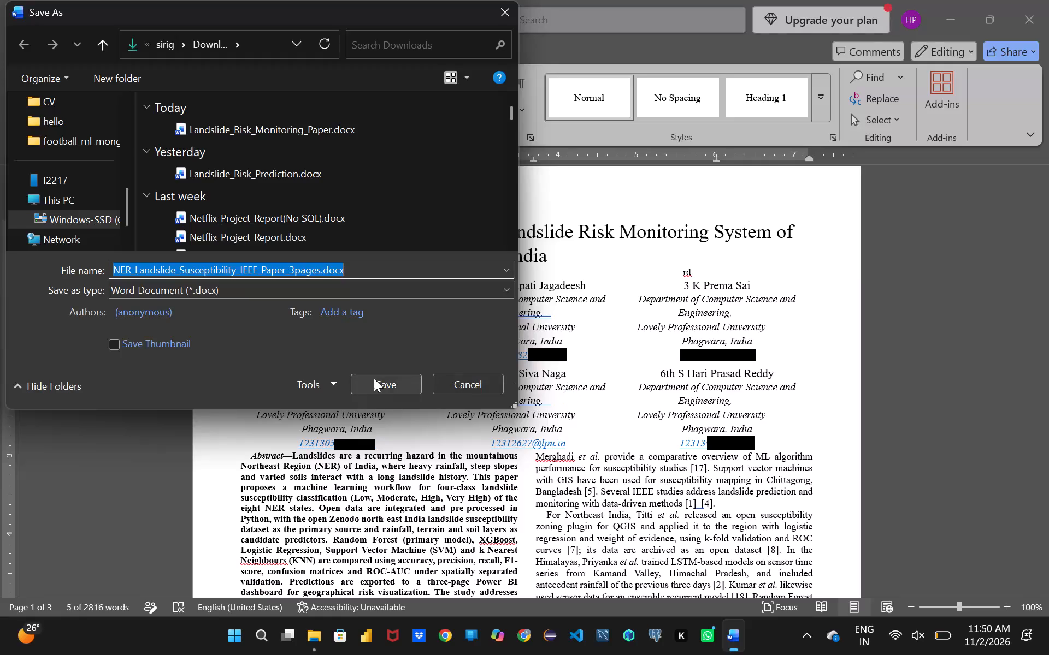
Save the paper as NER_Landslide_Susceptibility_IEEE_Paper_3pages.docx in Word Document format in the Downloads folder.
click(374, 378)
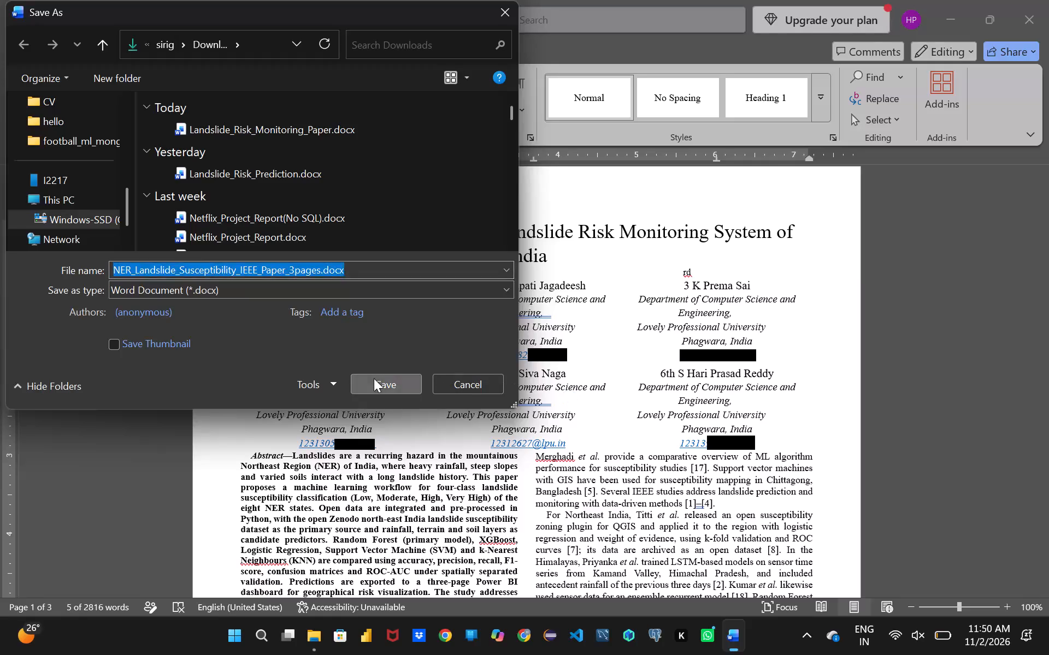
Close the Downloads folder window.
double_click(1048, 0)
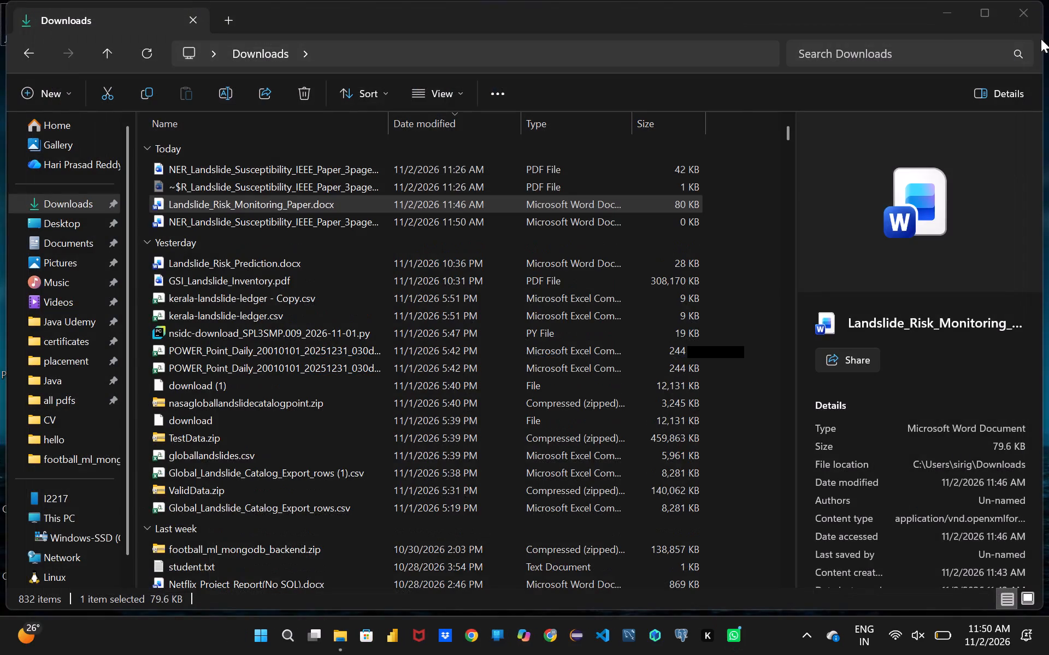
click(1027, 14)
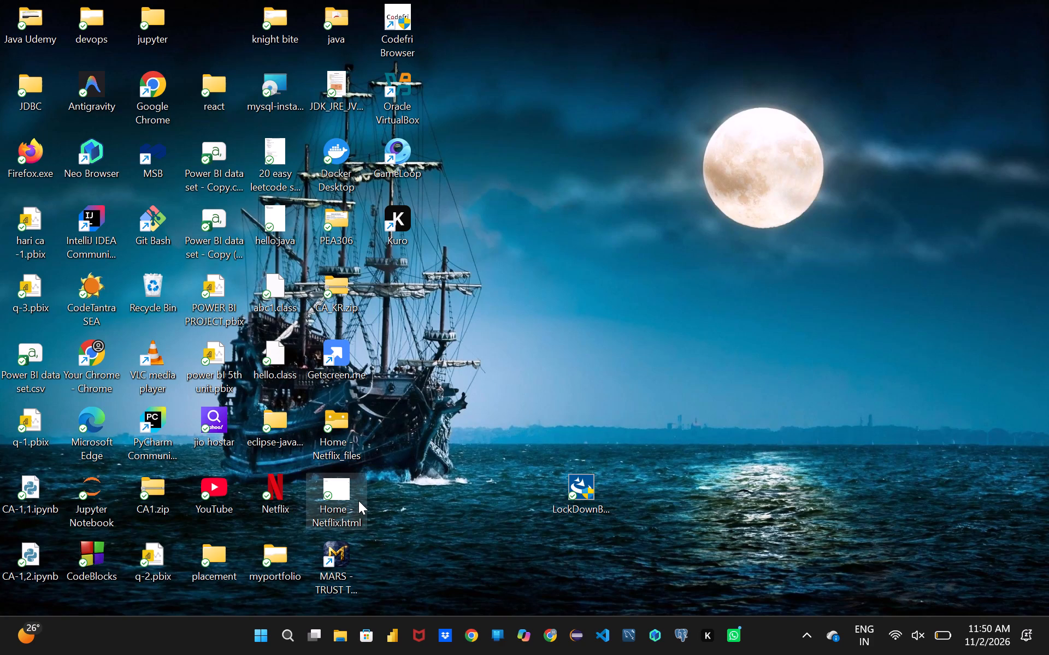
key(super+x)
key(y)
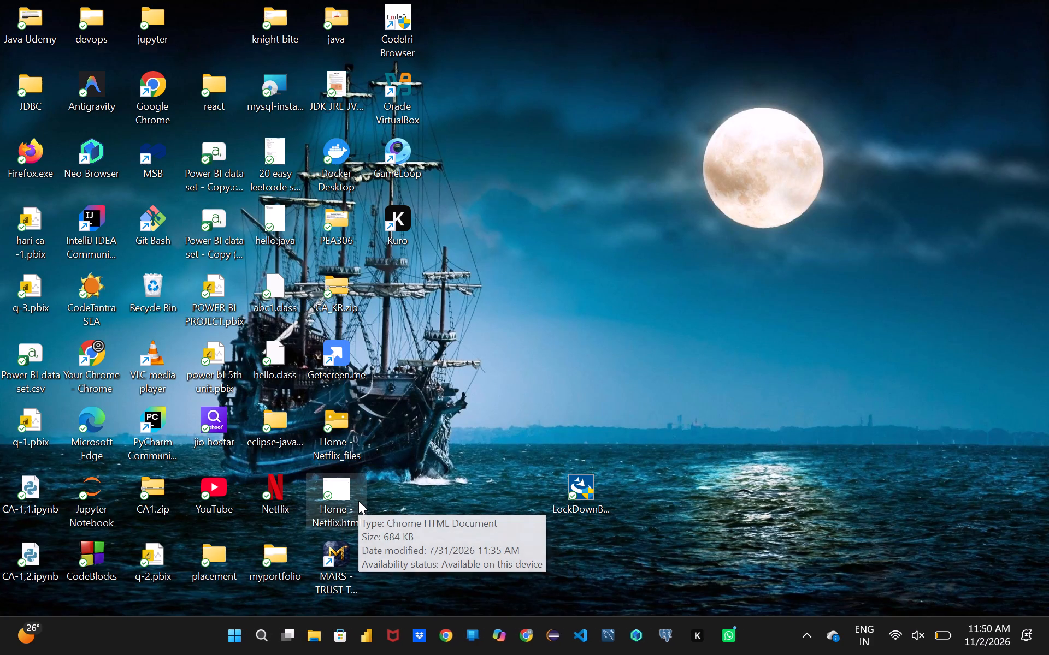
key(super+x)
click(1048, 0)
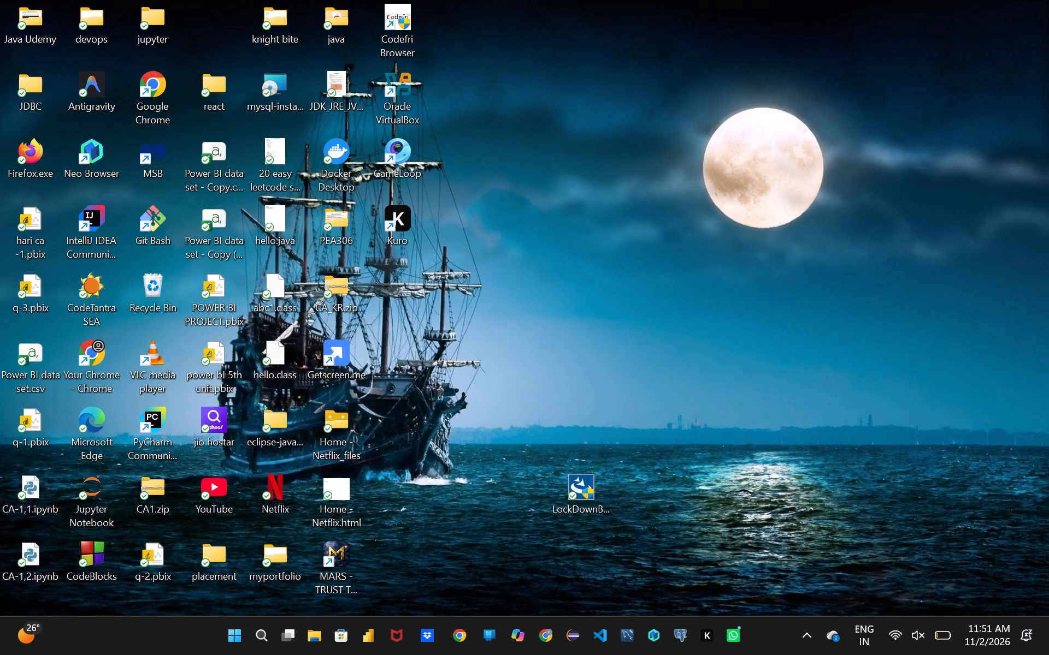
Shut down the computer.
key(super+x)
text(uu)
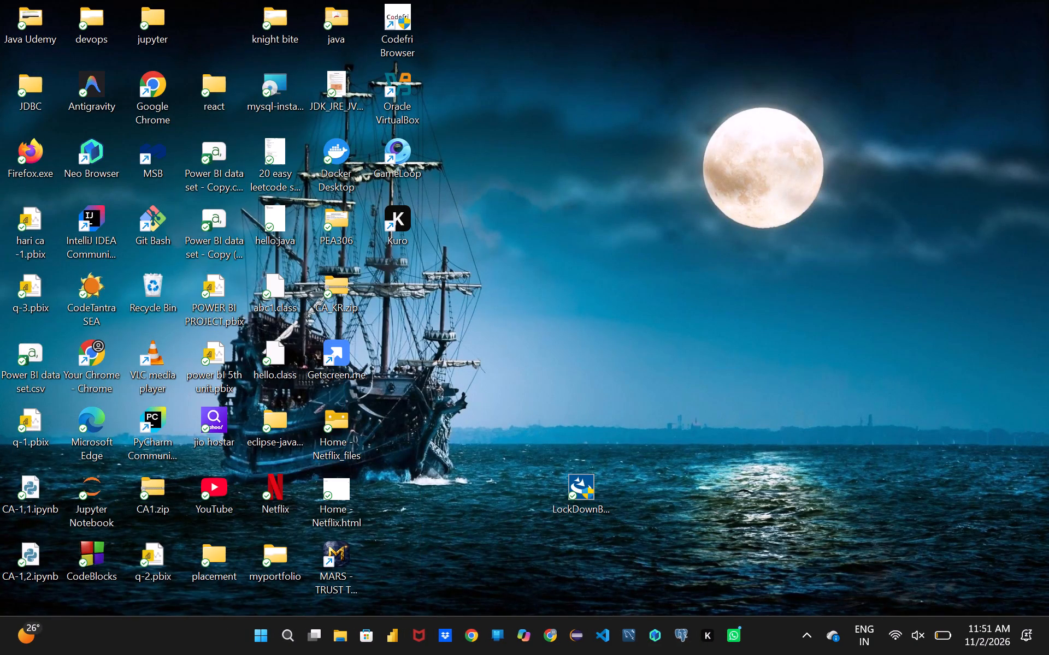